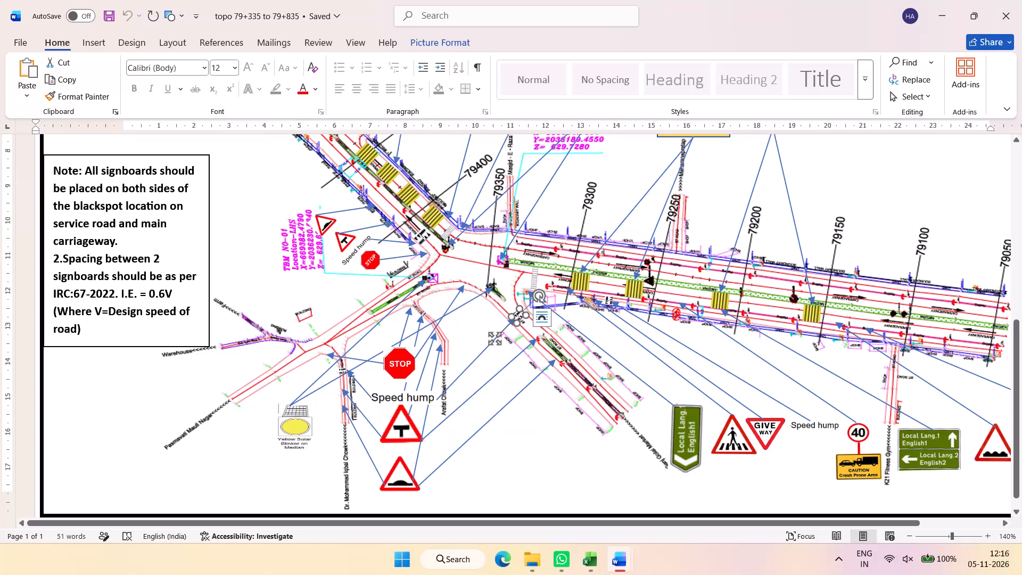
Look over the whole topographical survey drawing for CH 79+335 to 79+835 and its signboard layout.
scroll(571, 313, "up", 1)
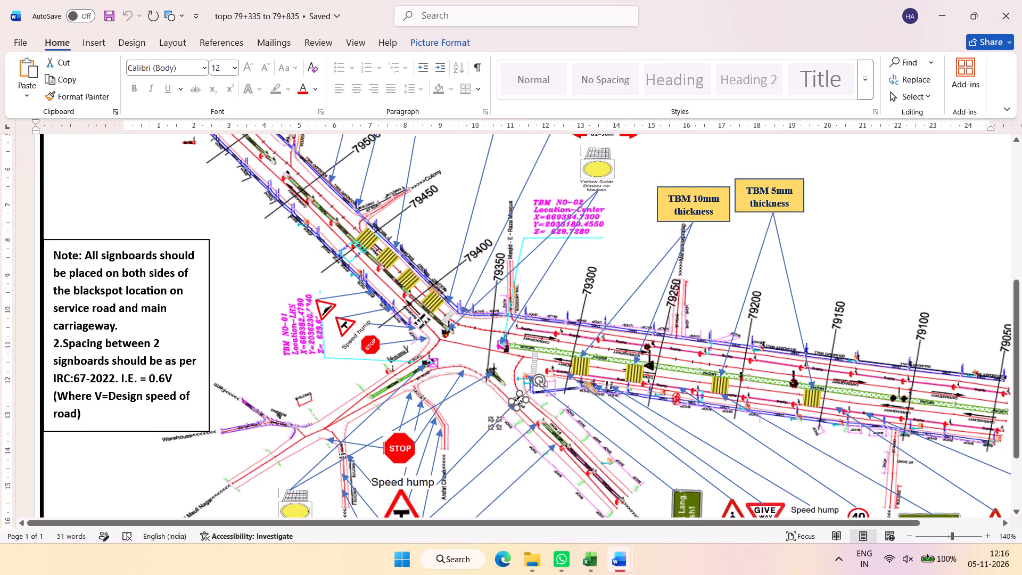
scroll(582, 287, "up", 3)
scroll(600, 277, "down", 4, "ctrl")
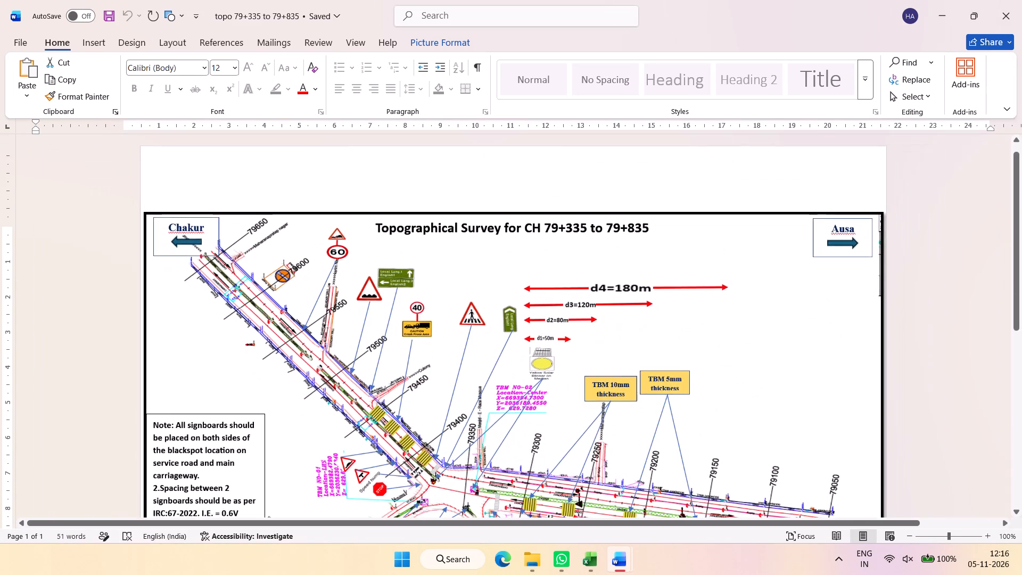
scroll(601, 269, "down", 1, "ctrl")
scroll(619, 269, "down", 1)
scroll(659, 330, "down", 1)
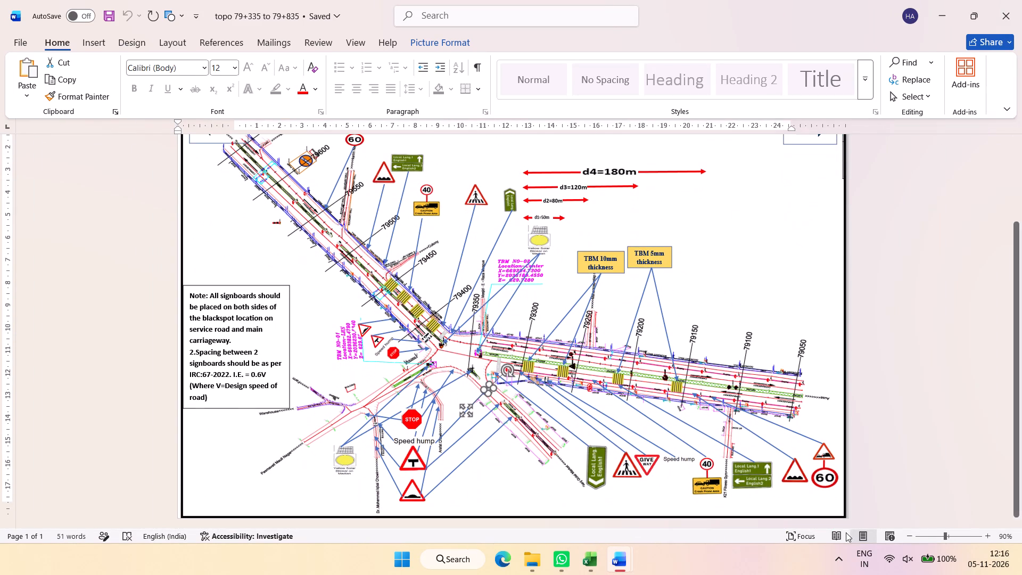
Set the display brightness slightly above the middle of its range and return to the survey drawing.
left_click(897, 554)
left_click(907, 446)
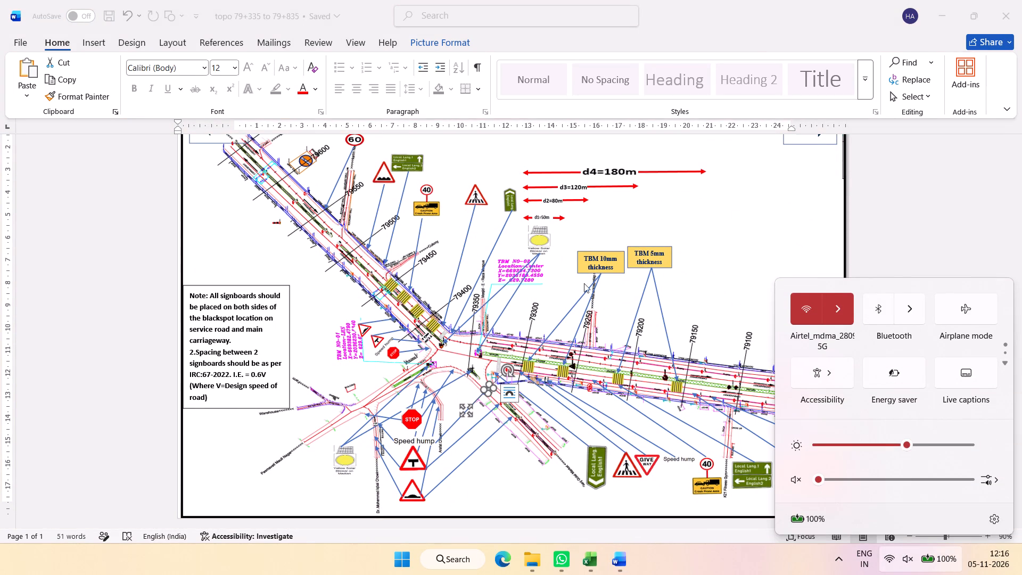
left_click(593, 200)
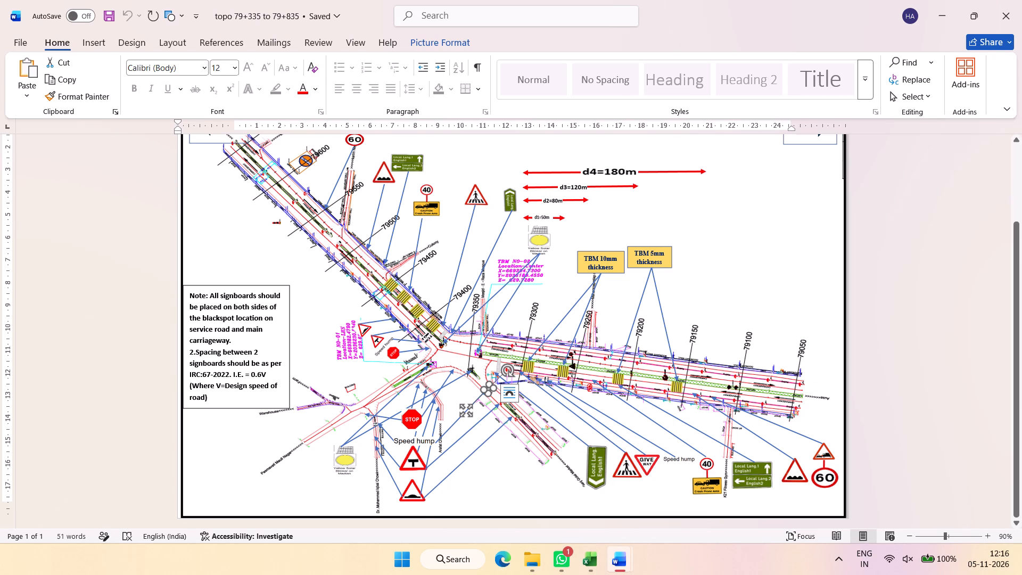
Switch to the Topo folder in File Explorer and open the Topo 77+835-78+335 survey document.
left_click(524, 571)
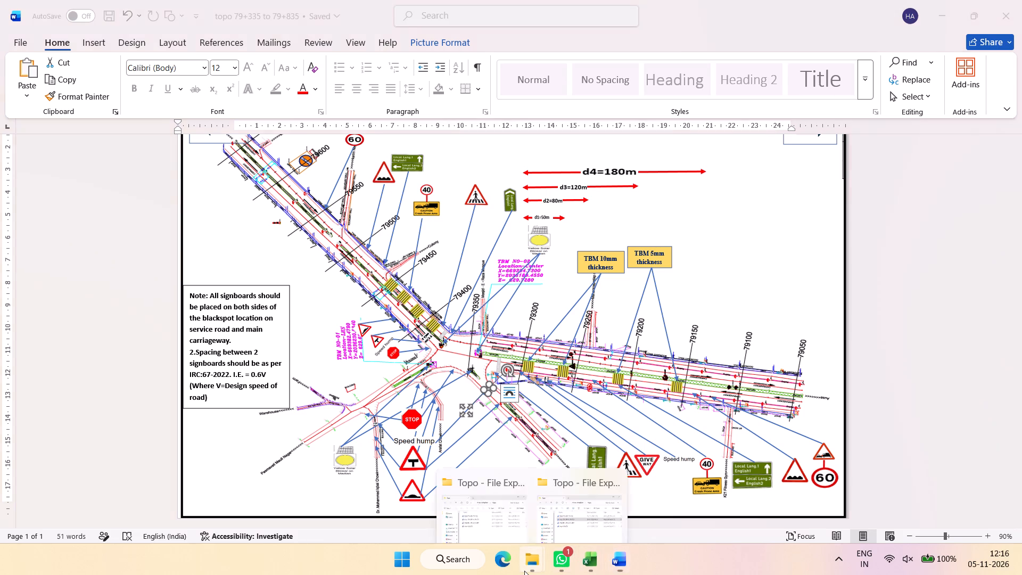
left_click(578, 510)
left_click(234, 137)
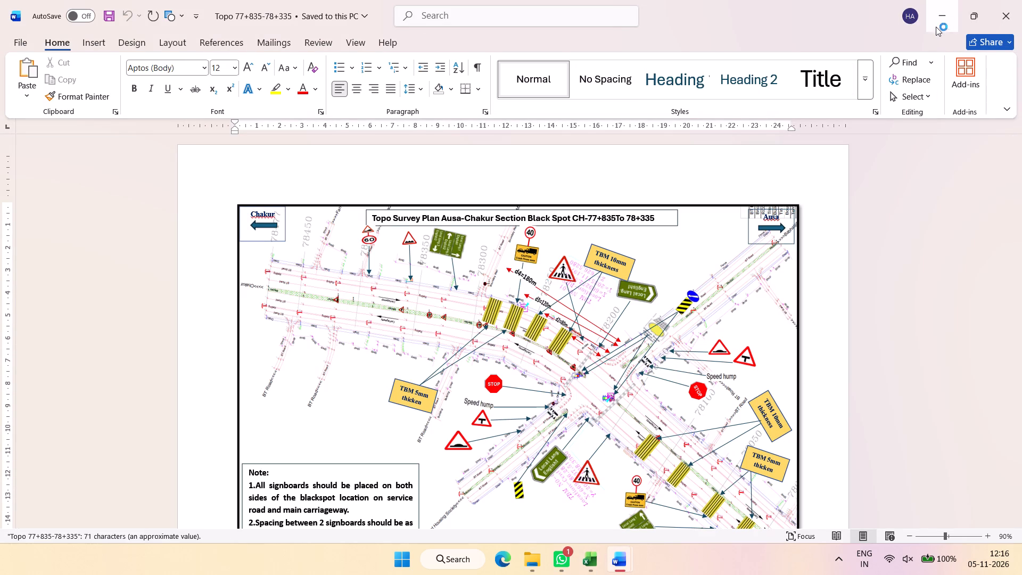
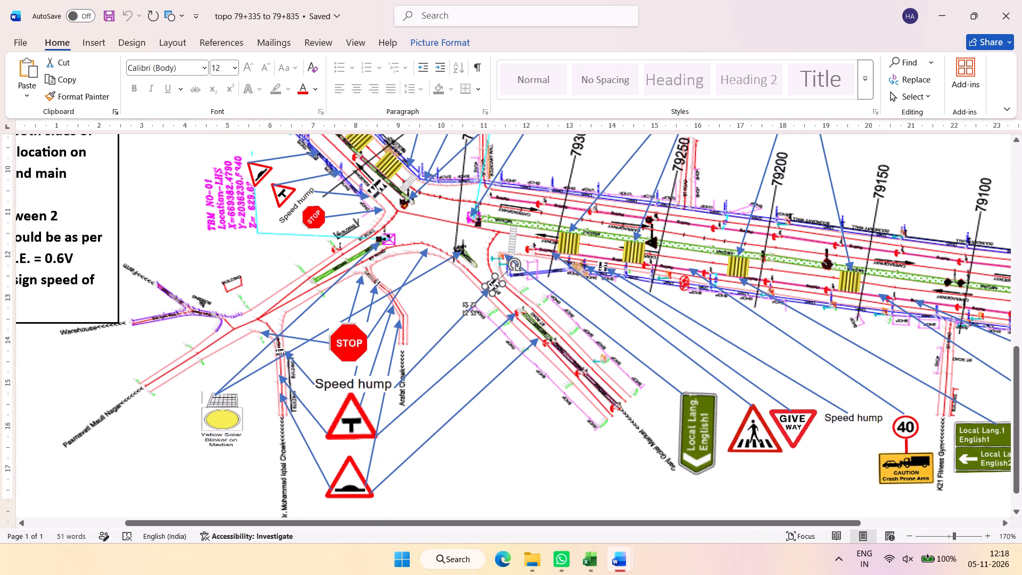
left_click(369, 313)
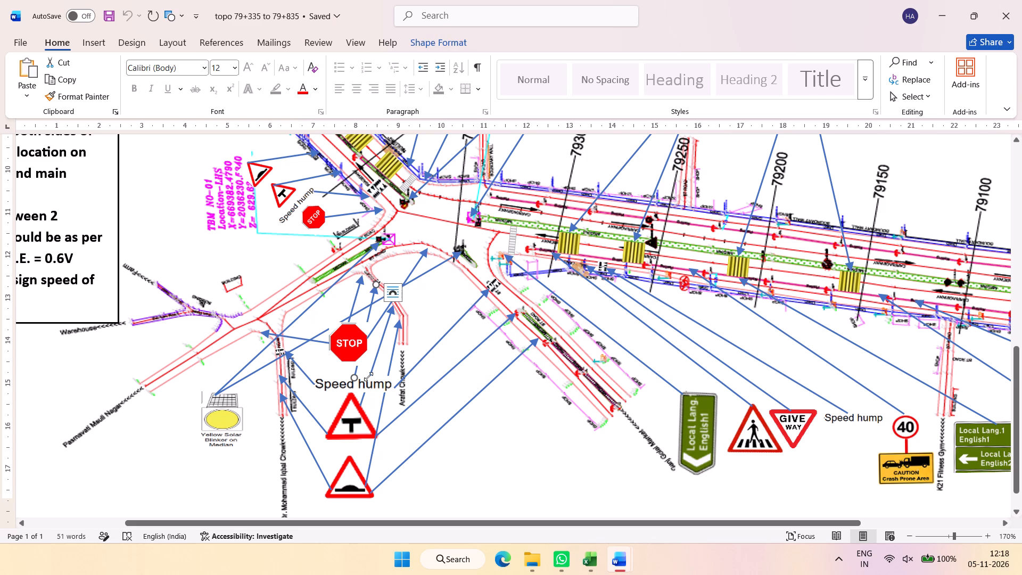
Delete the blue leader arrows running from the STOP, Speed hump and warning signs to the Arafat Chowk side road and its junction.
left_click(397, 342)
key("Delete")
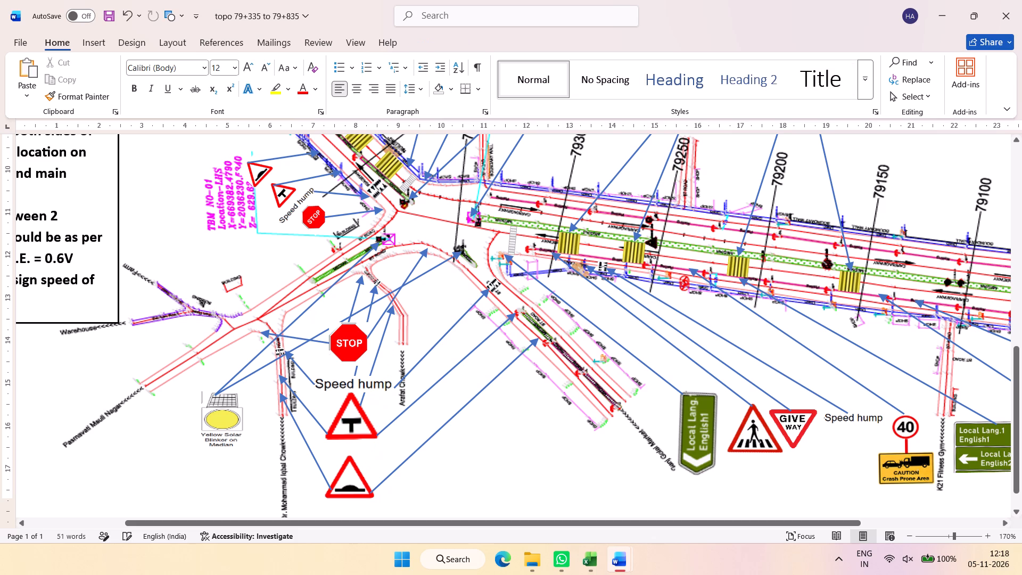
left_click(385, 333)
key("Delete")
left_click(378, 323)
key("Delete")
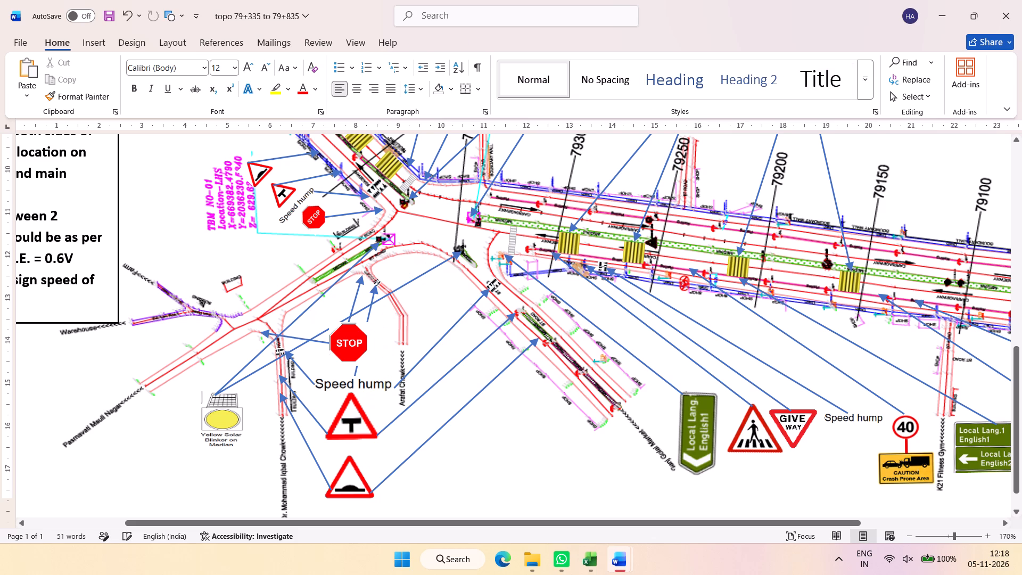
left_click(367, 311)
key("Delete")
key("ctrl+z")
left_click(375, 290)
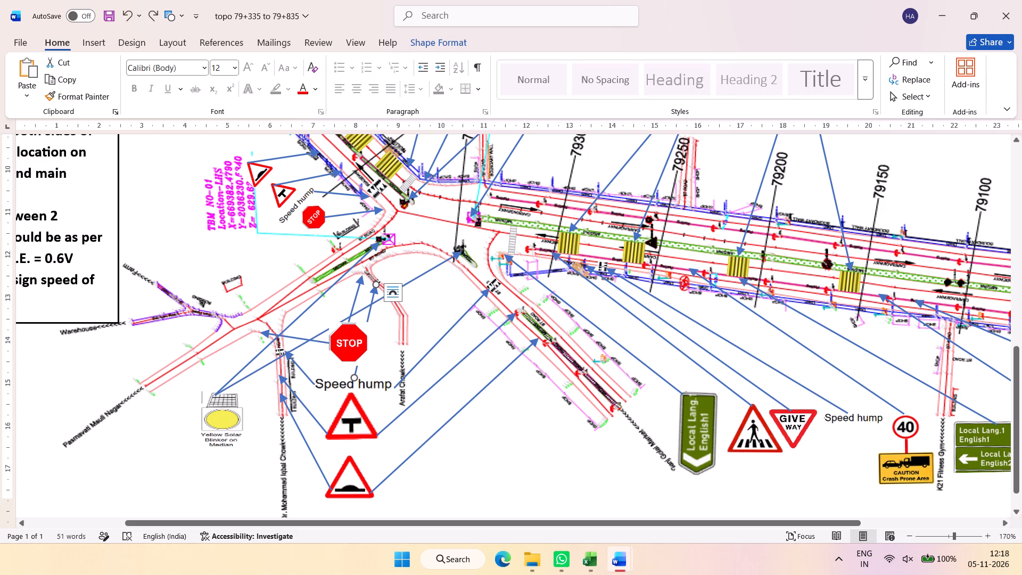
key("Delete")
left_click(357, 285)
key("Delete")
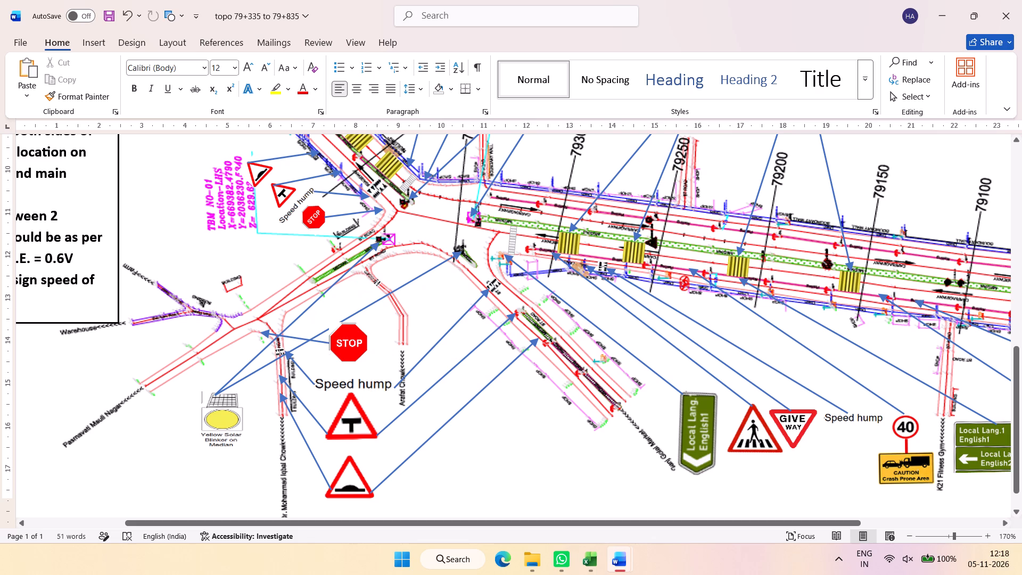
Delete the four blue leader arrows linking the STOP, Speed hump and two triangular warning signs to the Mohammad Iqbal Chowk side road.
left_click(292, 337)
key("Delete")
left_click(304, 371)
key("Delete")
left_click(299, 400)
key("Delete")
left_click(298, 424)
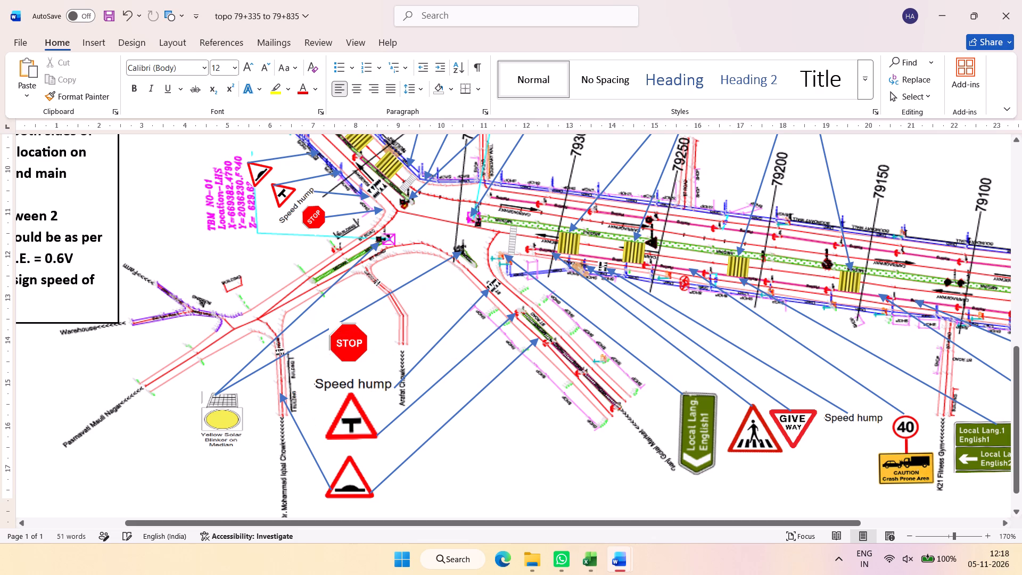
key("Delete")
Duplicate the Speed hump leader arrow and place the copy from the STOP sign's lower edge toward the main junction.
left_click(450, 327)
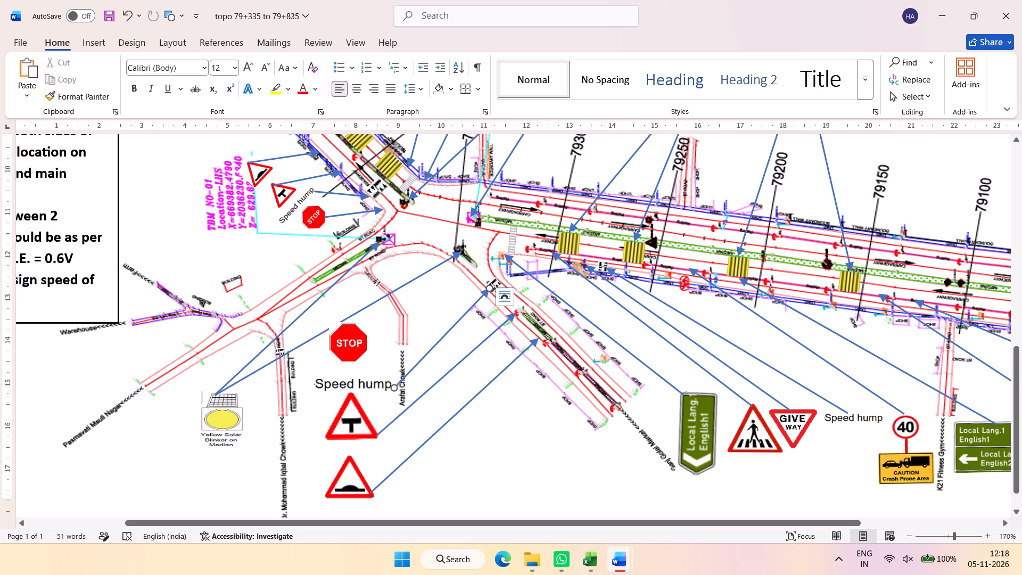
left_click_drag(450, 327, 417, 306, "ctrl")
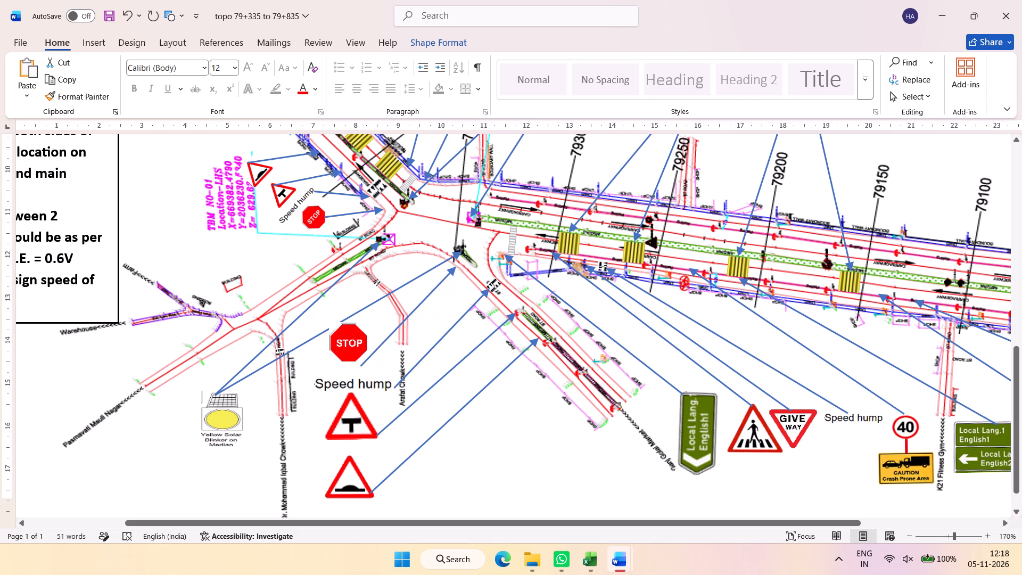
left_click_drag(417, 306, 421, 309, "ctrl")
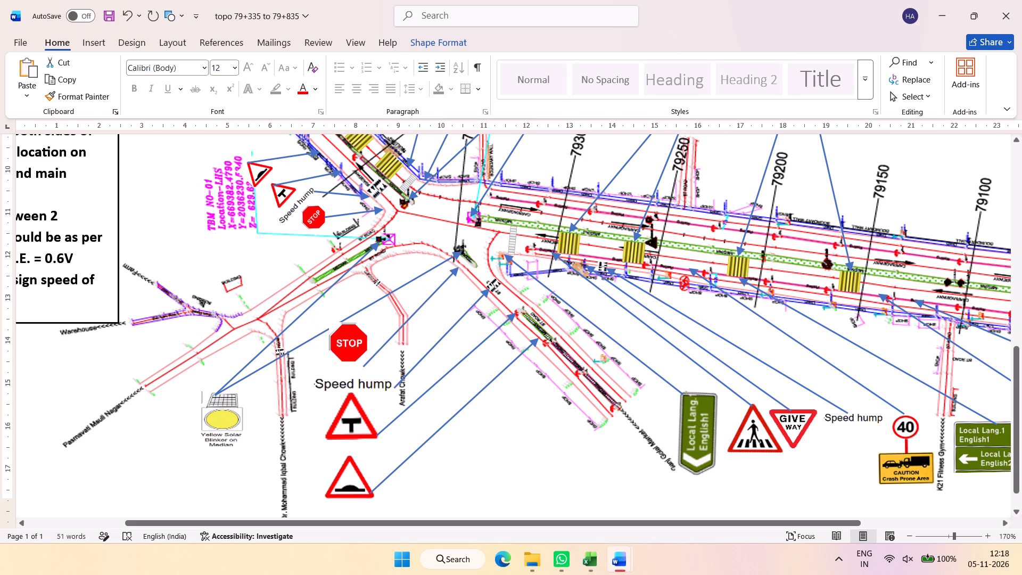
left_click_drag(421, 309, 417, 307, "ctrl")
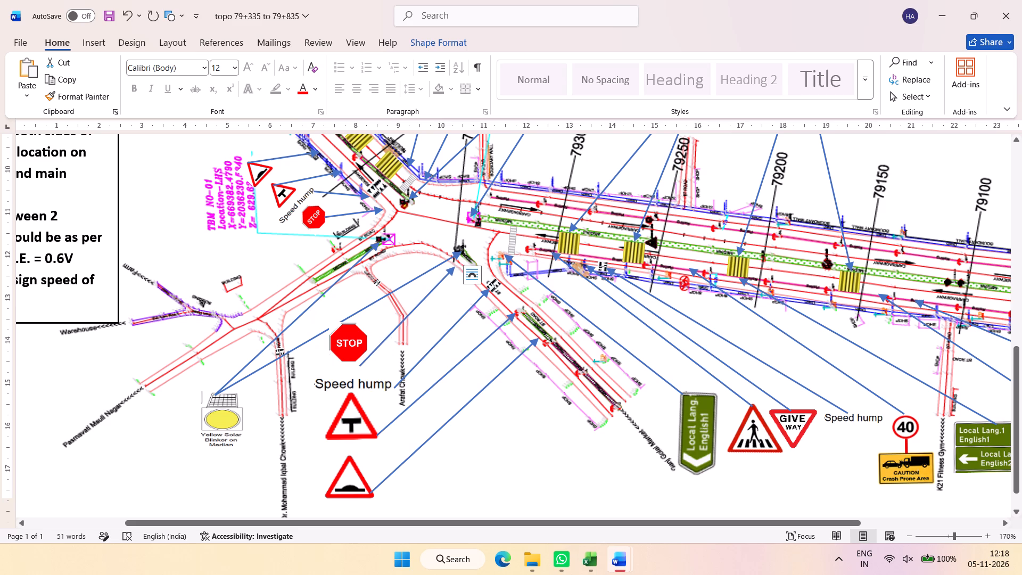
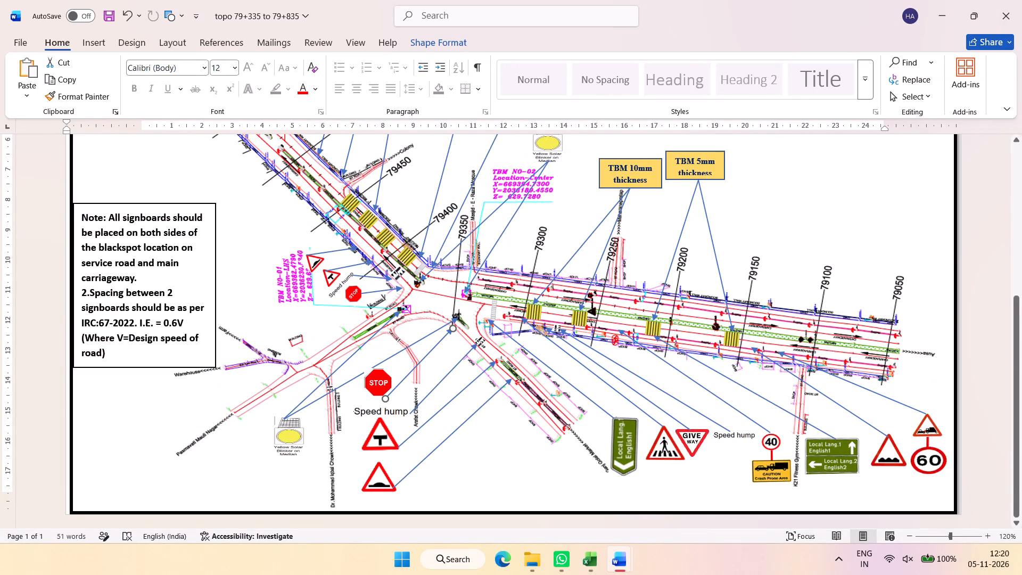
Adjust the lower STOP sign's leader arrow to run from the sign's upper corner to the curved road edge at the junction.
scroll(384, 431, "up", 6, "ctrl")
scroll(482, 337, "down", 1)
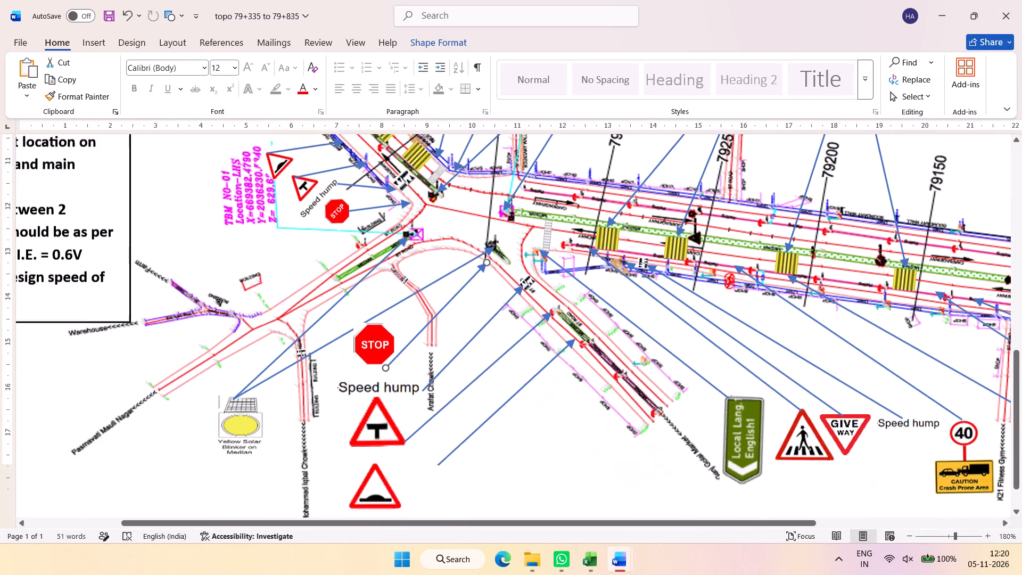
left_click(483, 218)
left_click_drag(488, 218, 471, 212)
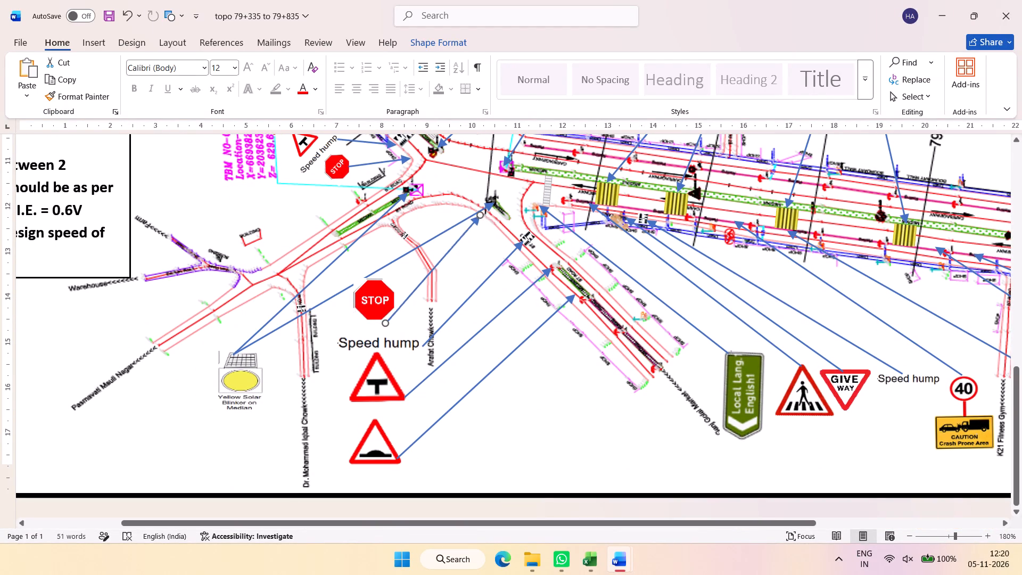
left_click_drag(471, 212, 489, 216)
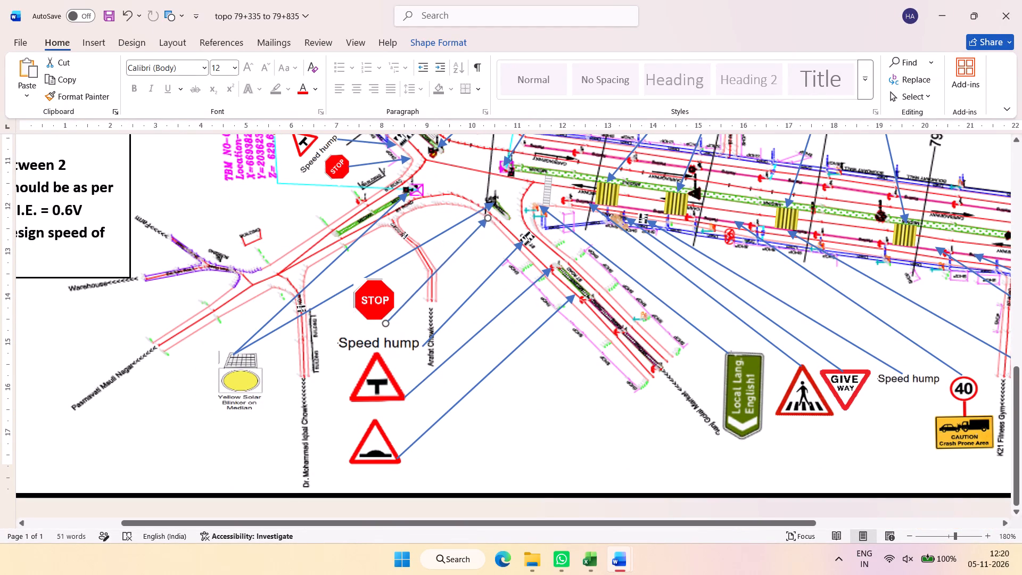
left_click_drag(489, 216, 470, 204)
left_click_drag(383, 324, 394, 285)
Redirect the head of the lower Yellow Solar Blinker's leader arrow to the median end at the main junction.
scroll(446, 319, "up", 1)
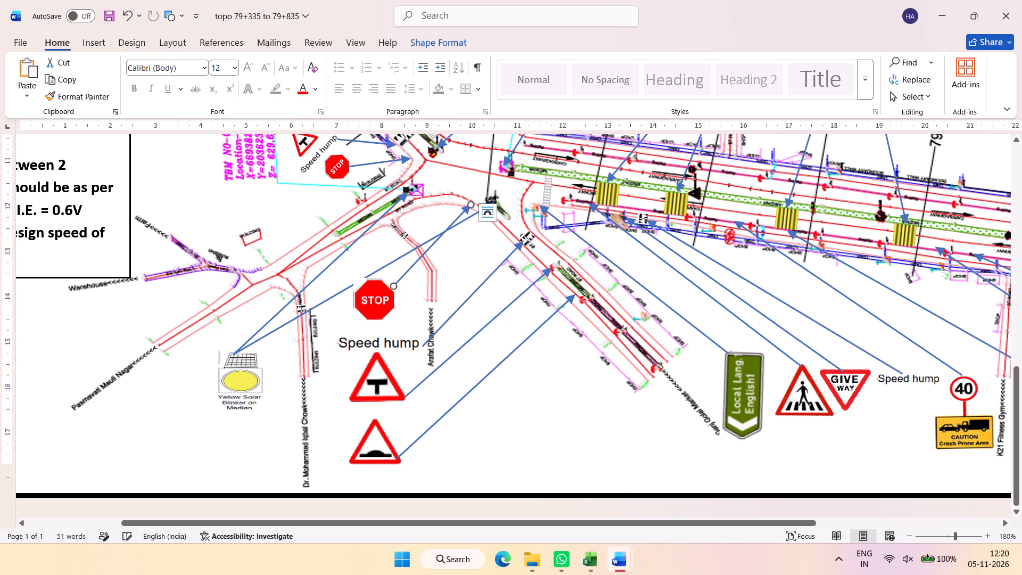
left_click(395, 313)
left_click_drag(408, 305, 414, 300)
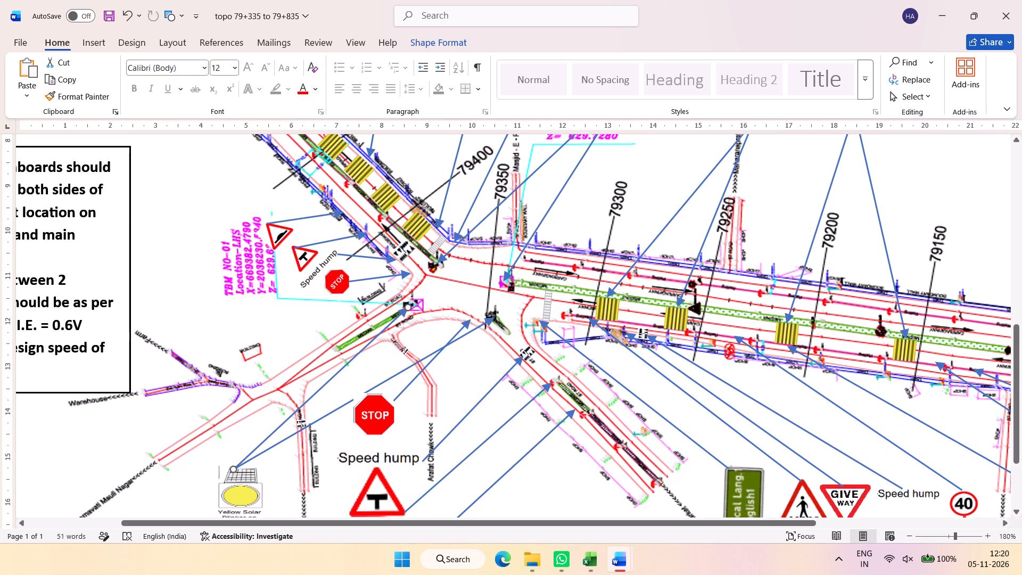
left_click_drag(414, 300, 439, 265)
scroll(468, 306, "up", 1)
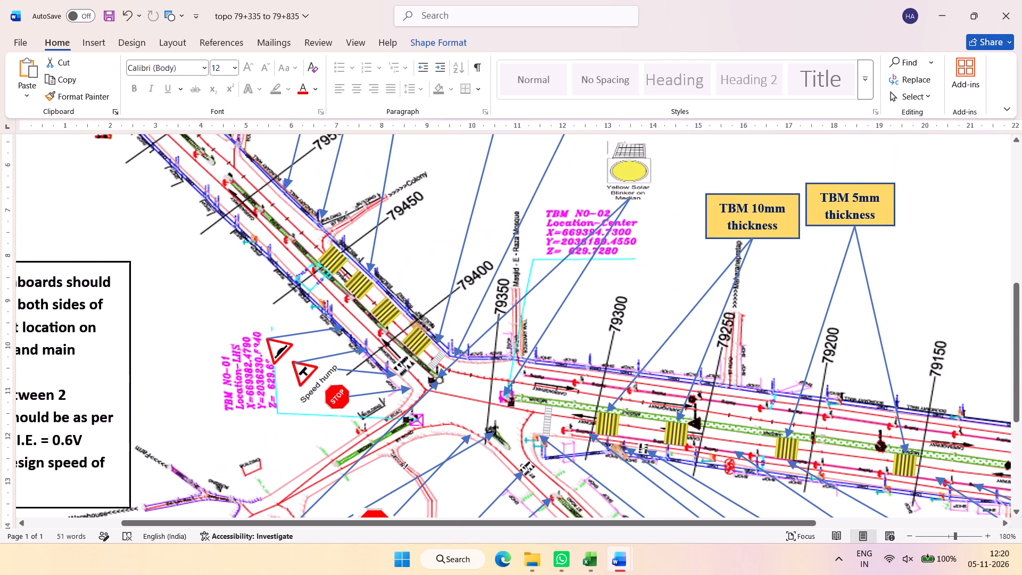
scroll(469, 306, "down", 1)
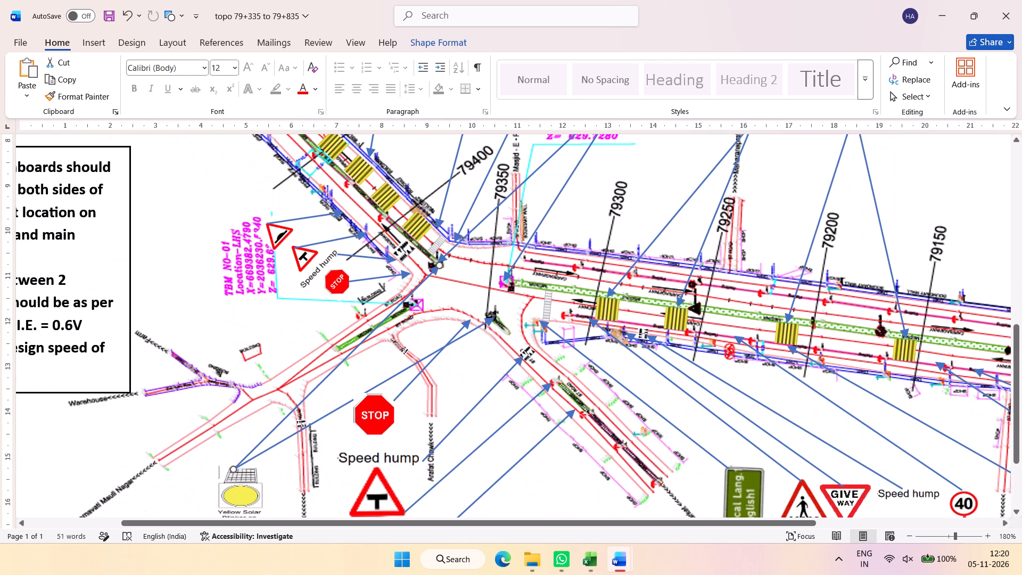
Delete the lower Yellow Solar Blinker on Median picture together with its two leader arrows.
left_click(399, 304)
key("Delete")
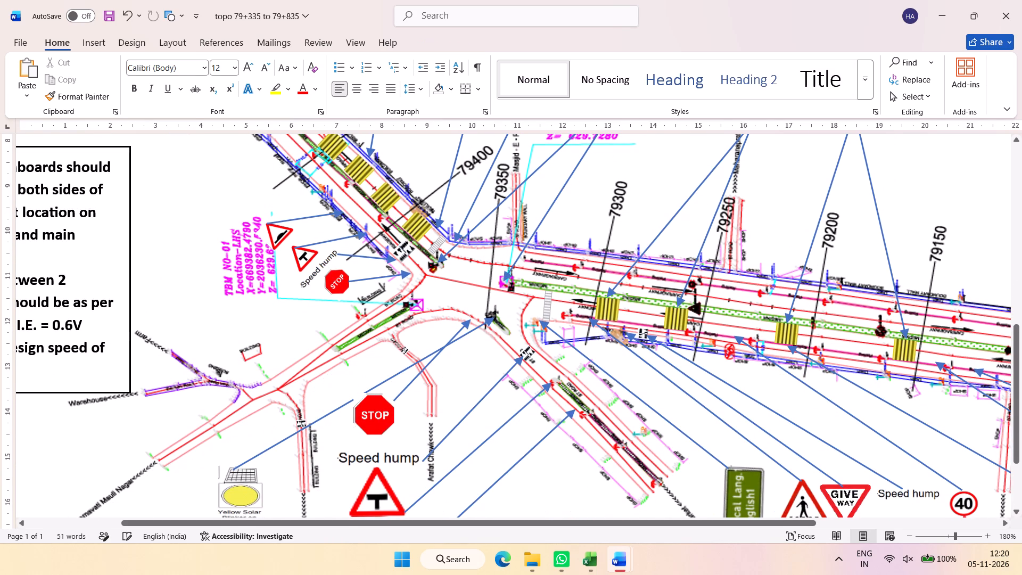
left_click(403, 369)
key("Delete")
left_click(237, 476)
key("Delete")
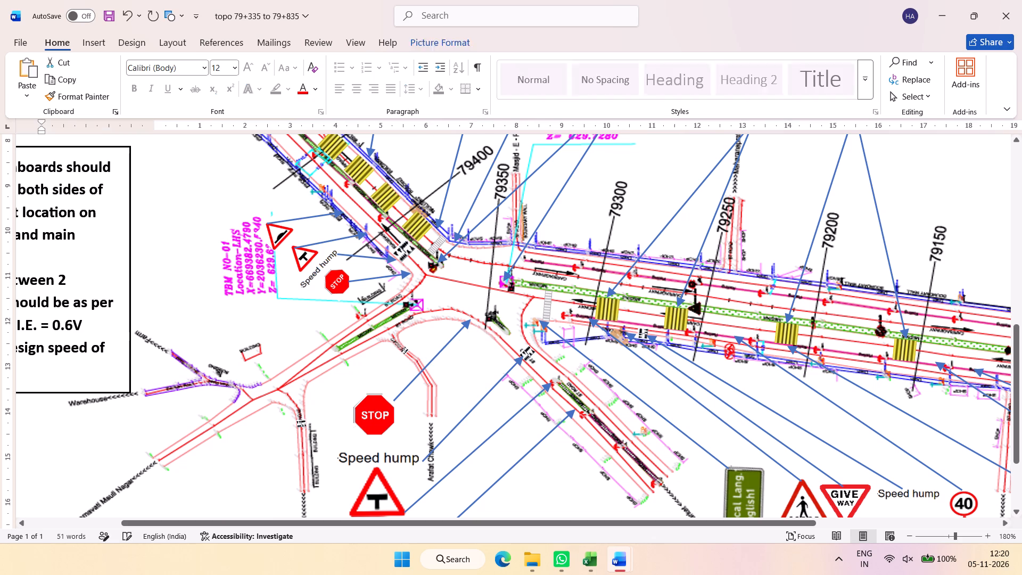
Delete the small hump marking picture on the Mohammad Iqbal Chowk side road.
left_click(436, 424)
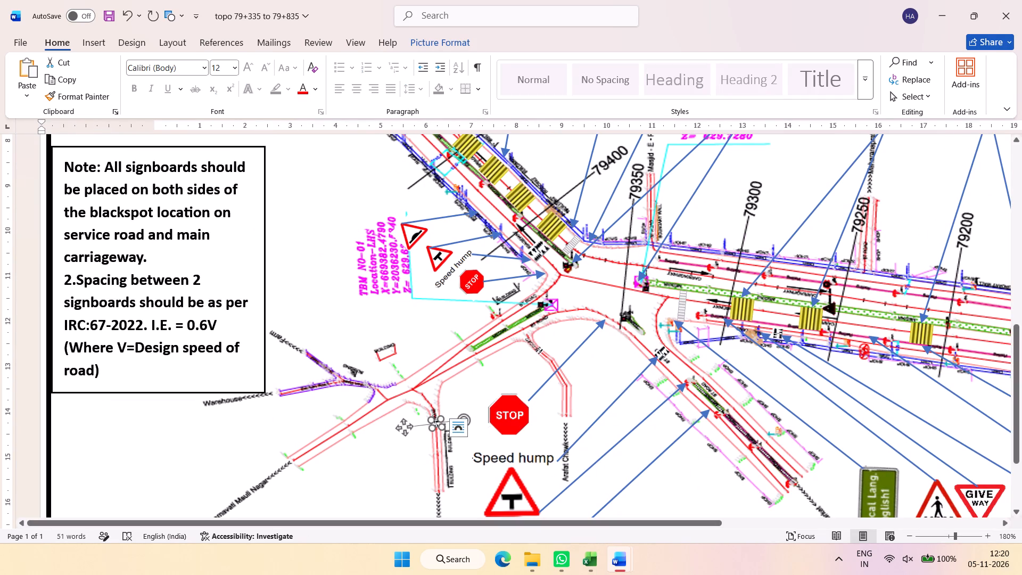
key("Delete")
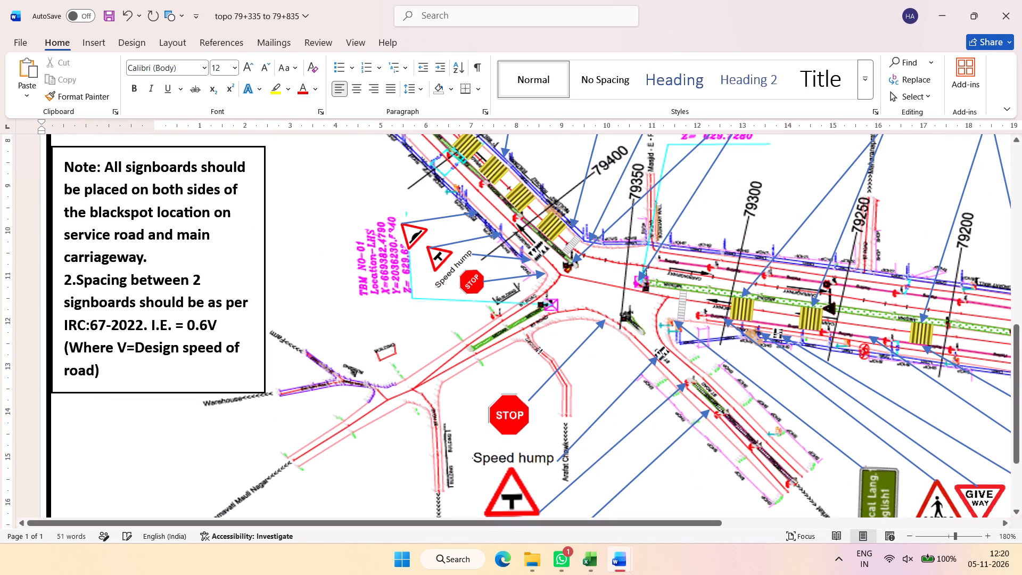
Move the hump marking from beside the 79400 zebra crossing to the Mauli Nagar side road's mouth, rotating and shrinking it to fit the lane.
left_click(538, 248)
scroll(543, 372, "up", 4, "ctrl")
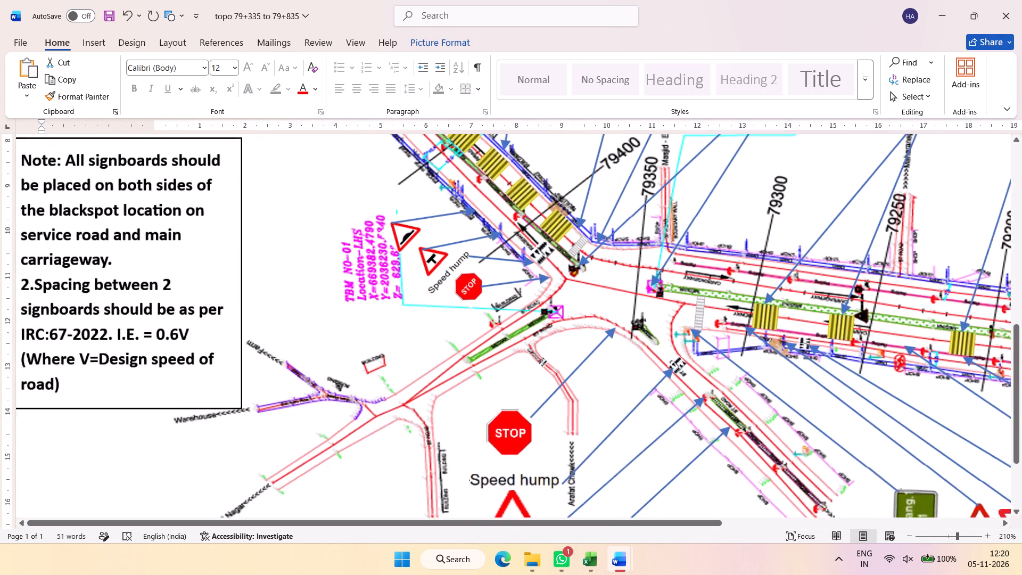
scroll(543, 372, "up", 12, "ctrl")
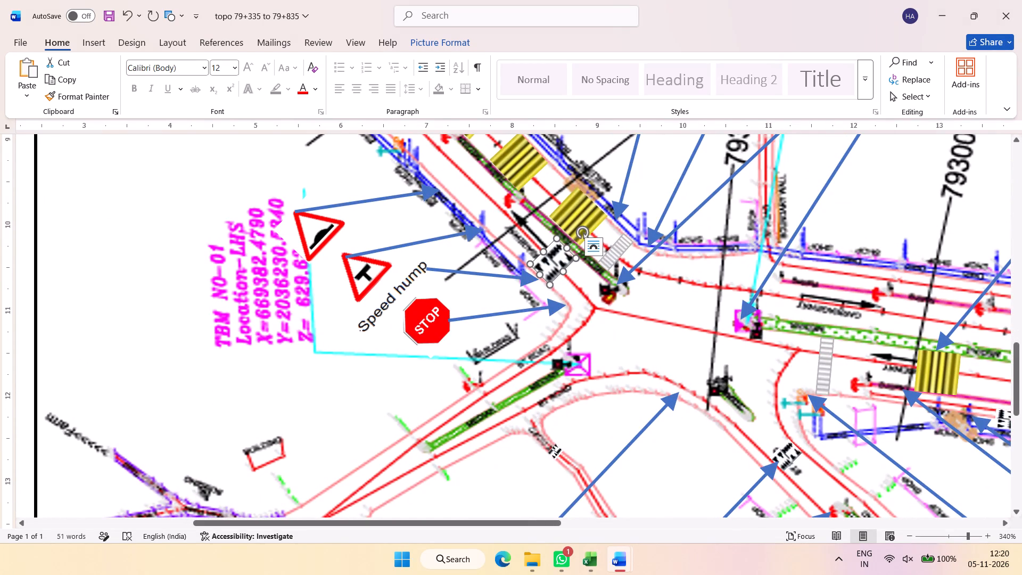
left_click_drag(557, 255, 546, 367)
left_click_drag(568, 340, 533, 328)
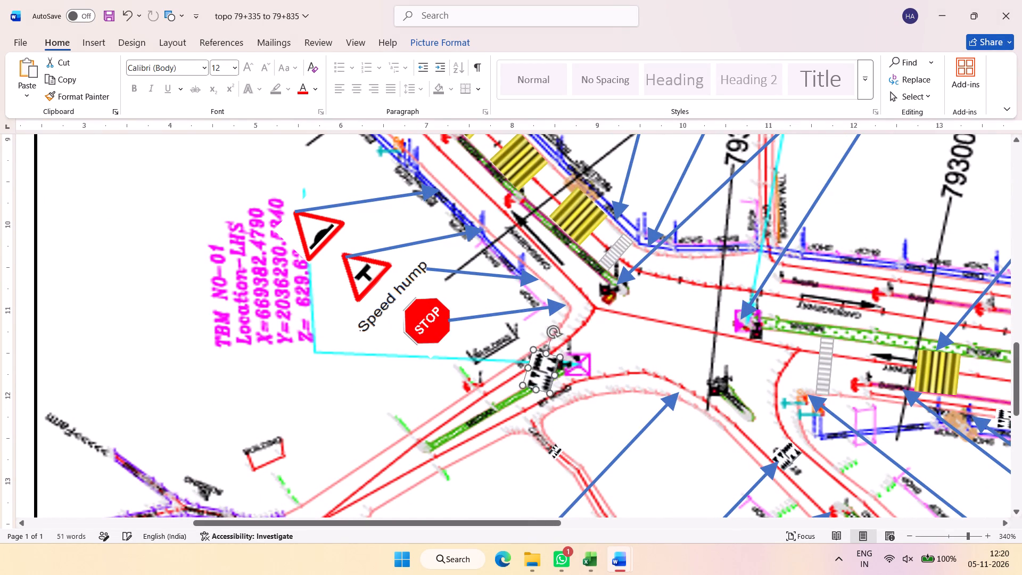
left_click_drag(533, 328, 502, 327)
left_click_drag(540, 398, 542, 382)
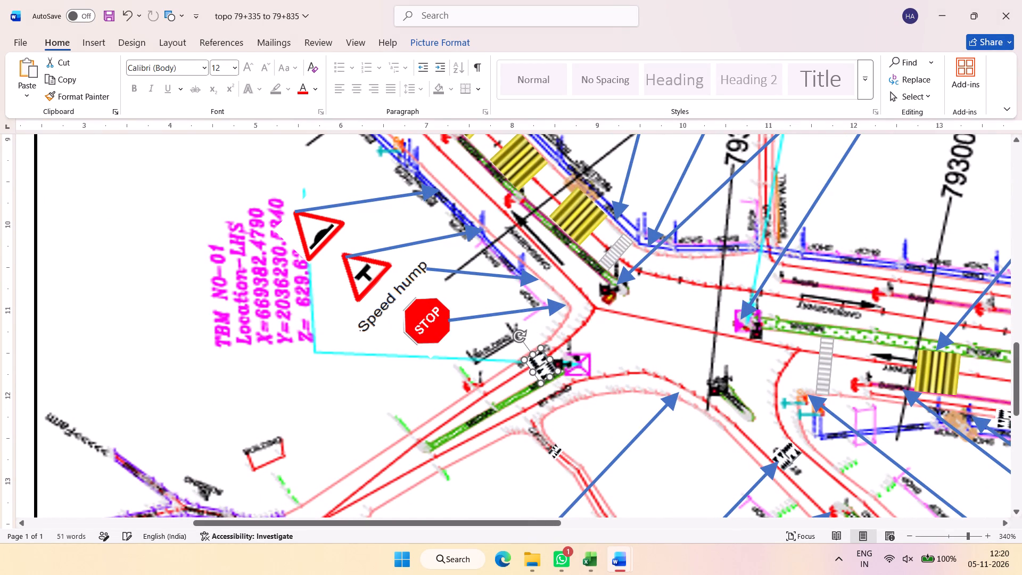
left_click_drag(542, 382, 542, 381)
left_click_drag(545, 367, 528, 375)
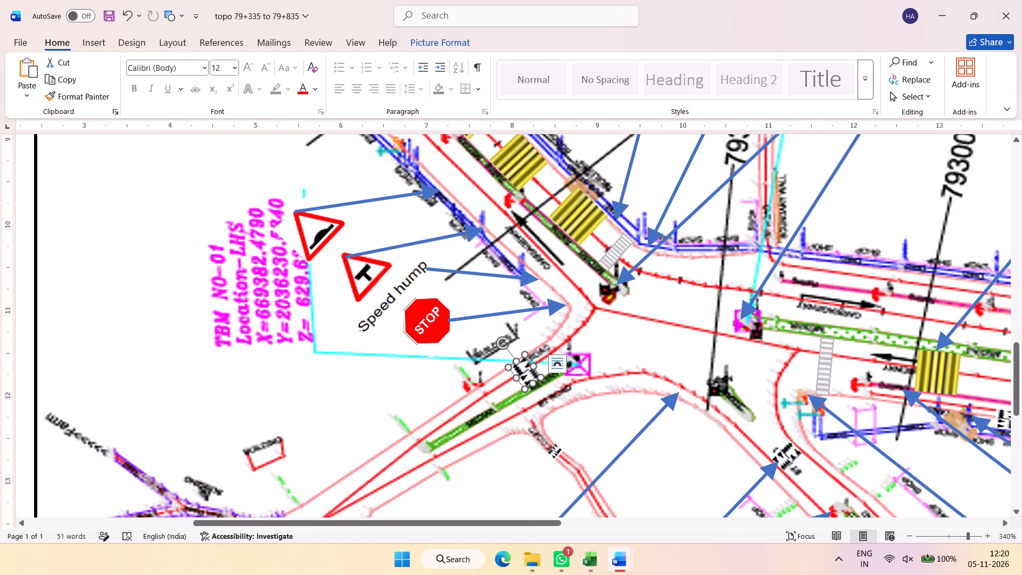
Redirect the upper STOP sign's leader arrow to the mouth of the Mauli Nagar side road.
left_click(556, 309)
left_click_drag(567, 307, 563, 325)
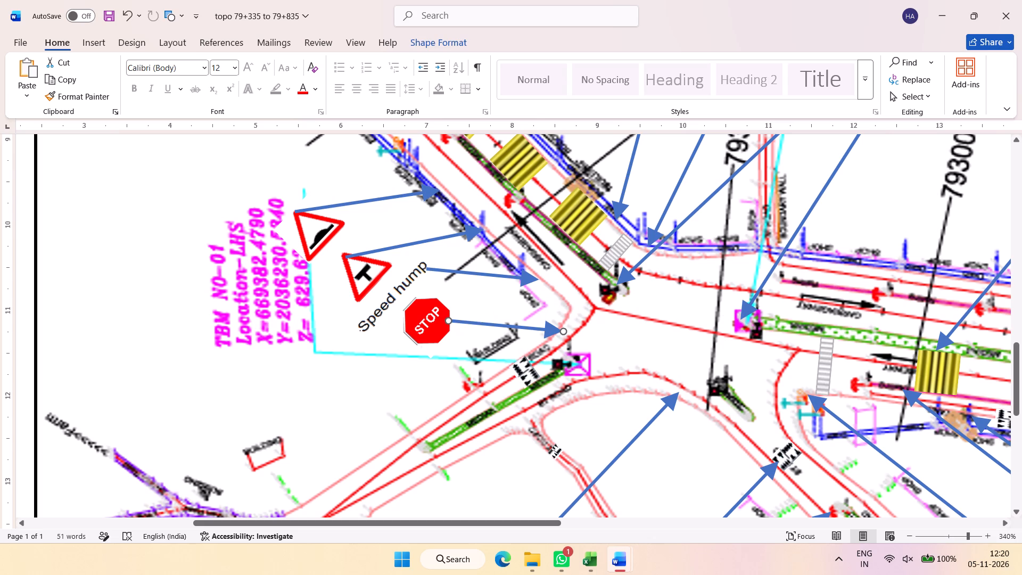
left_click_drag(563, 325, 558, 328)
Move the slanted Speed hump label onto the TBM NO-01 text and point its leader arrow to the relocated hump marking.
left_click_drag(399, 292, 269, 316)
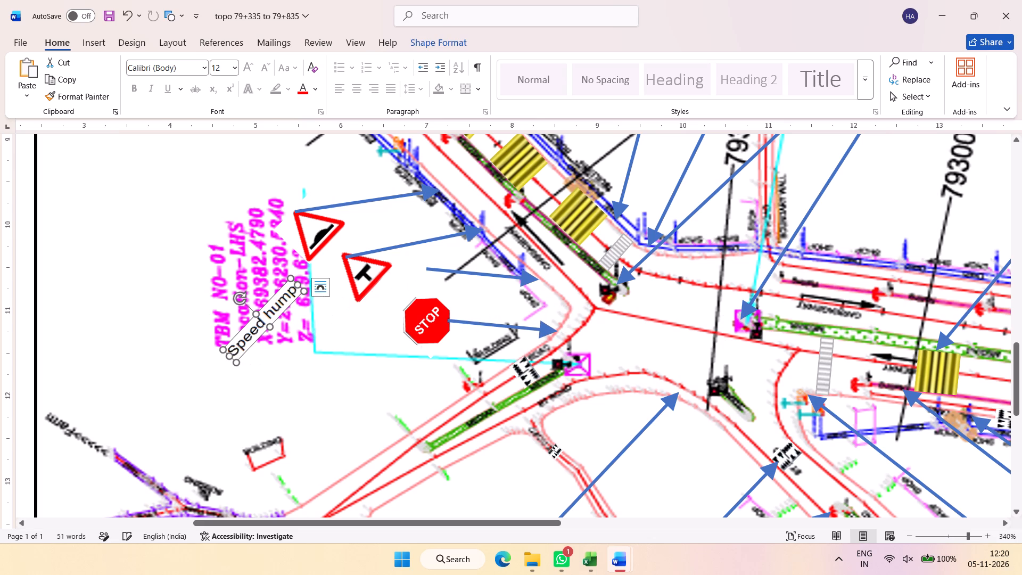
left_click_drag(489, 276, 326, 332)
left_click_drag(377, 336, 390, 339)
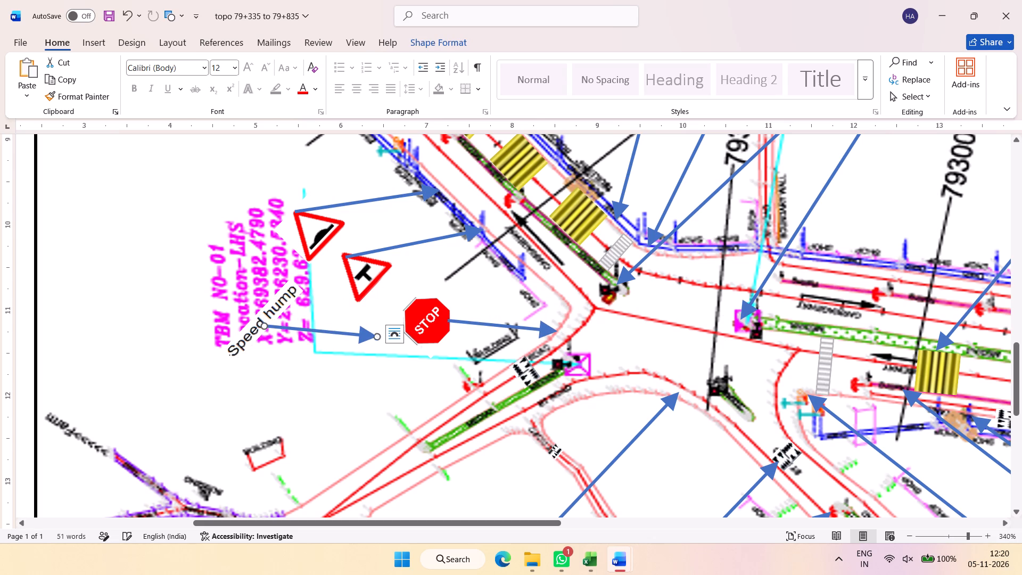
left_click_drag(390, 339, 510, 368)
Move the slanted T-junction warning sign below the TBM NO-01 text and run its leader arrow to the Mauli Nagar side road.
left_click_drag(375, 274, 317, 327)
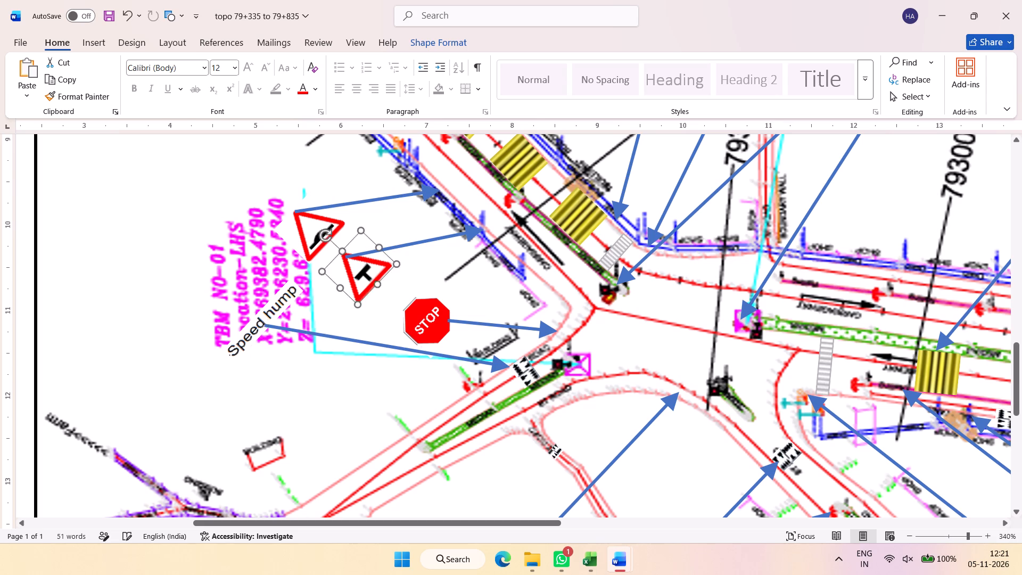
left_click_drag(317, 327, 301, 384)
left_click_drag(417, 237, 370, 353)
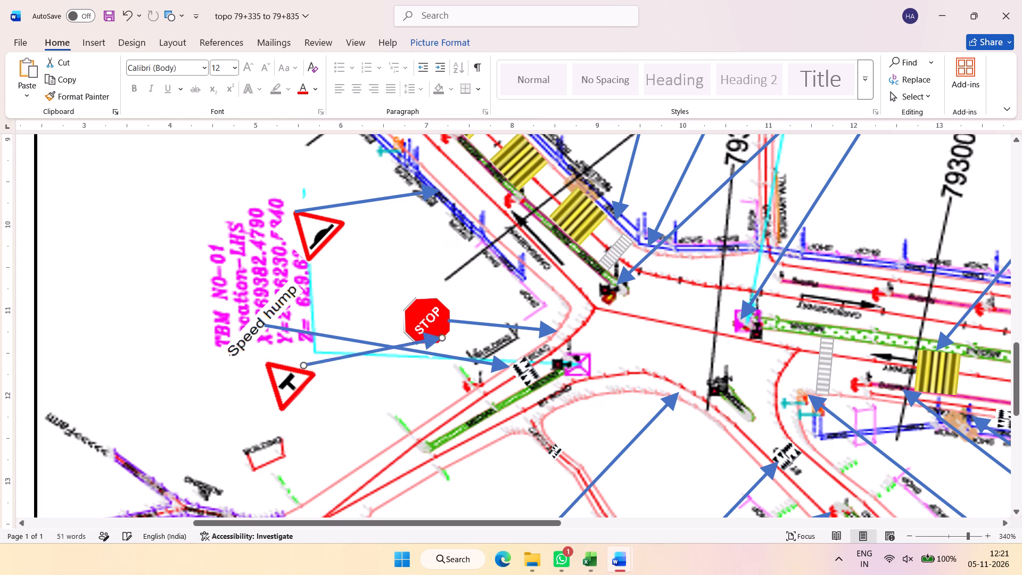
left_click_drag(370, 353, 377, 372)
left_click_drag(440, 366, 439, 395)
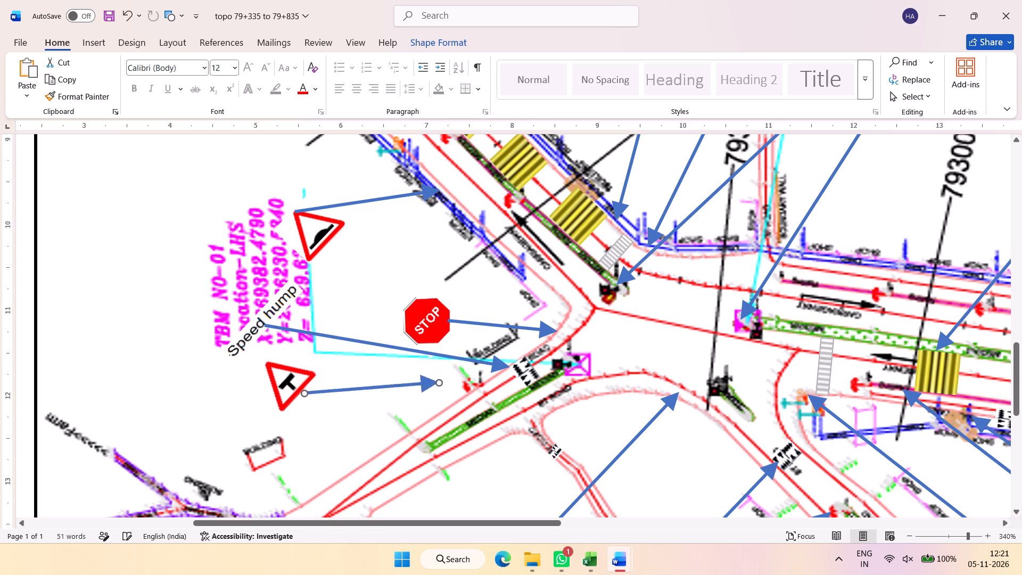
left_click_drag(439, 395, 441, 397)
Move the slanted hump warning sign beside the T-junction sign and run its leader arrow farther down the Mauli Nagar side road.
left_click_drag(325, 226, 220, 336)
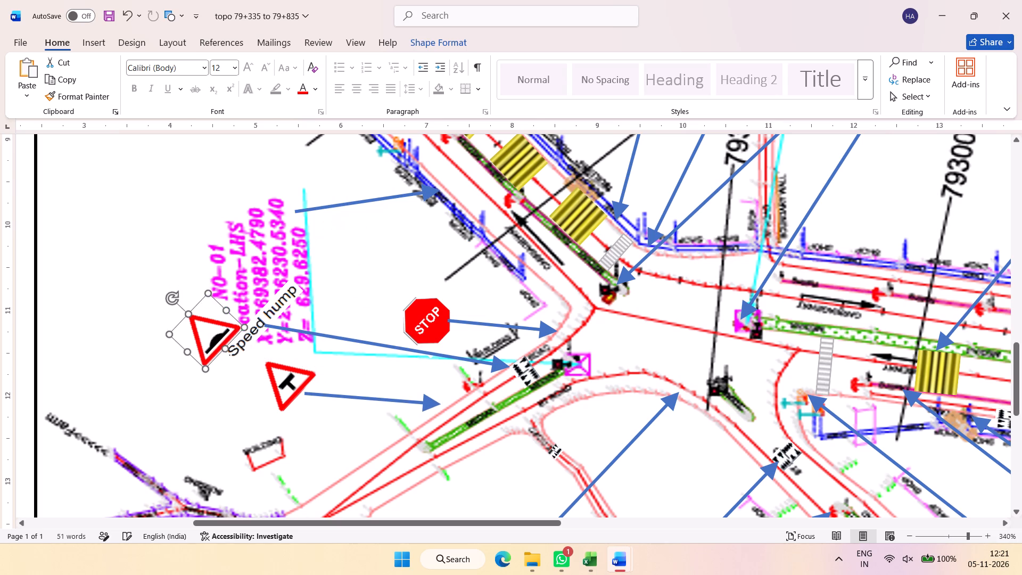
left_click_drag(220, 336, 204, 374)
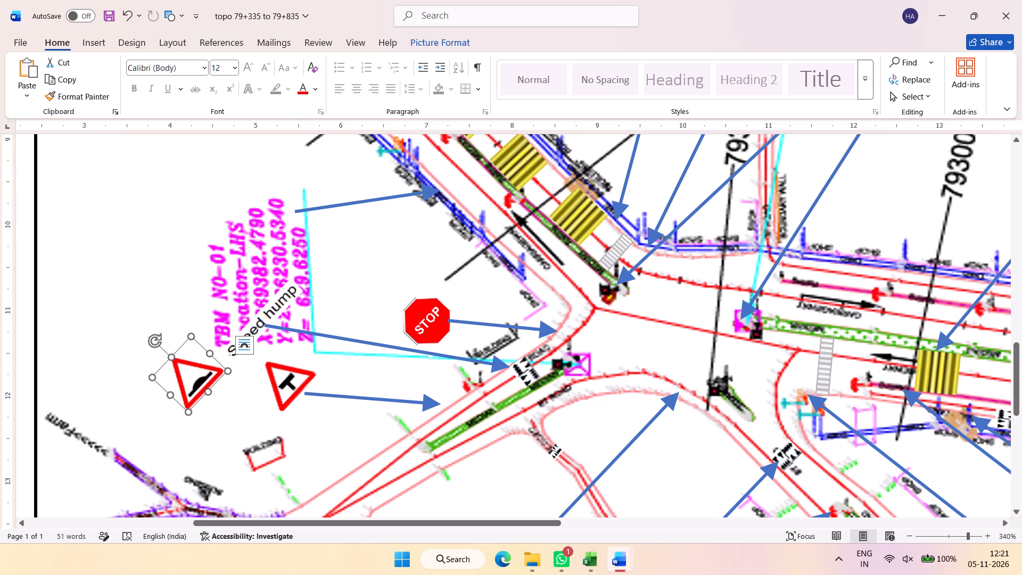
scroll(450, 363, "down", 5, "ctrl")
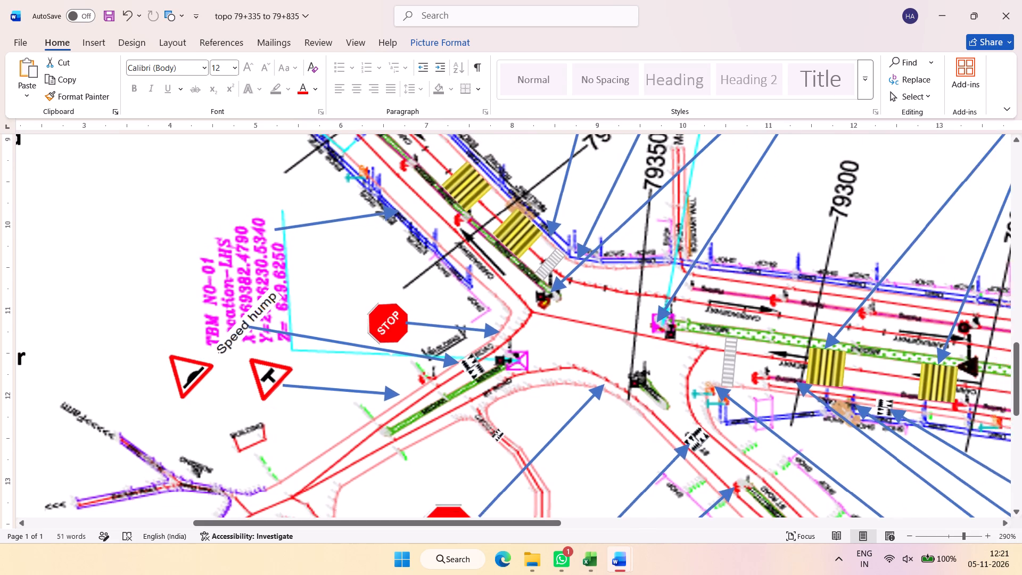
scroll(450, 363, "down", 12, "ctrl")
scroll(459, 352, "down", 2)
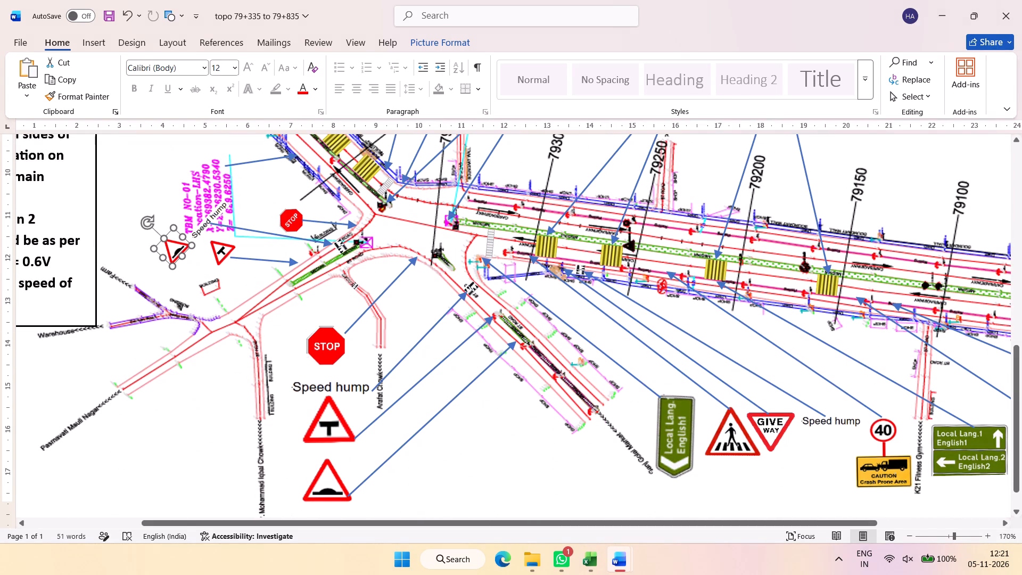
left_click_drag(265, 158, 224, 249)
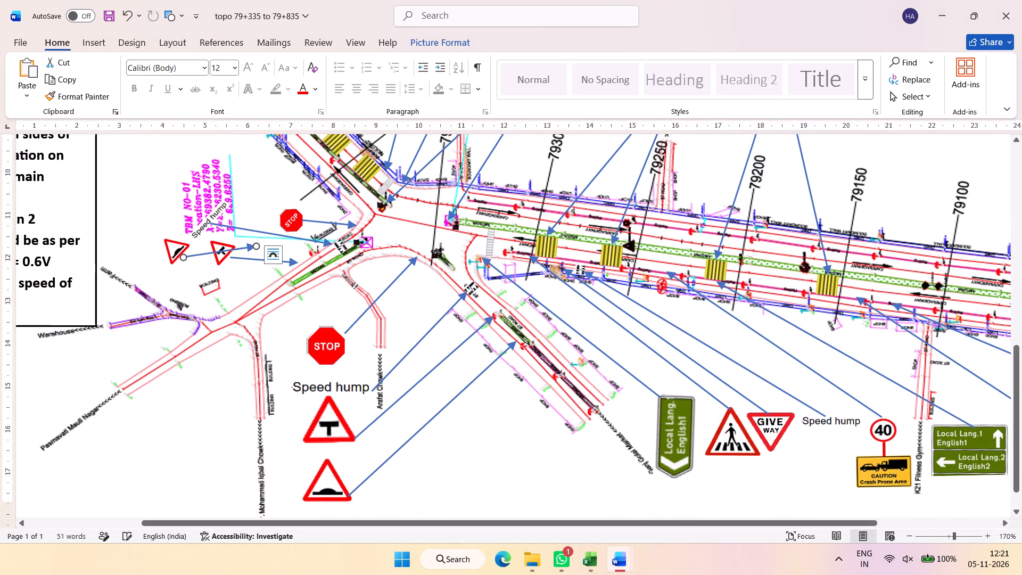
left_click_drag(256, 244, 265, 286)
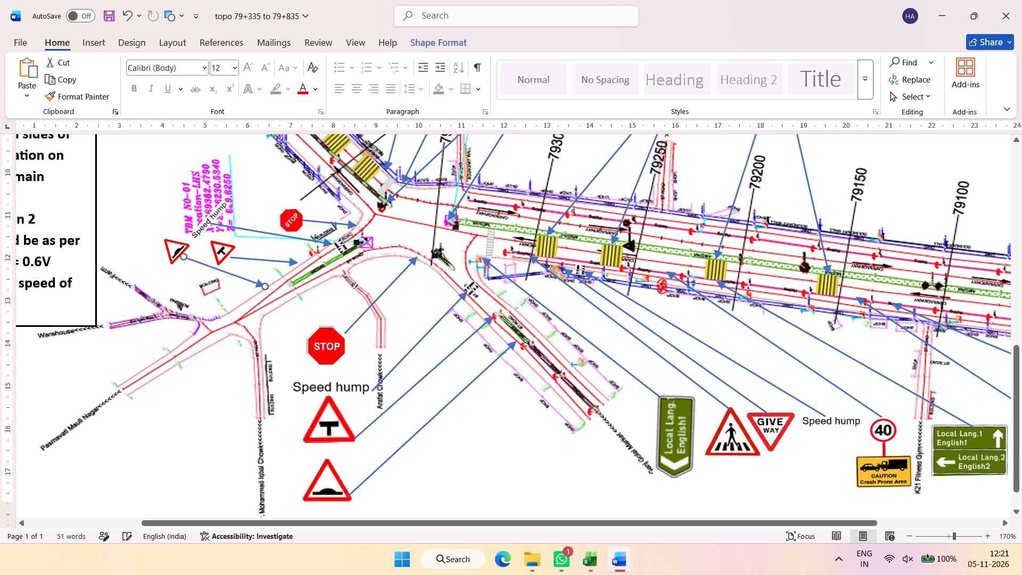
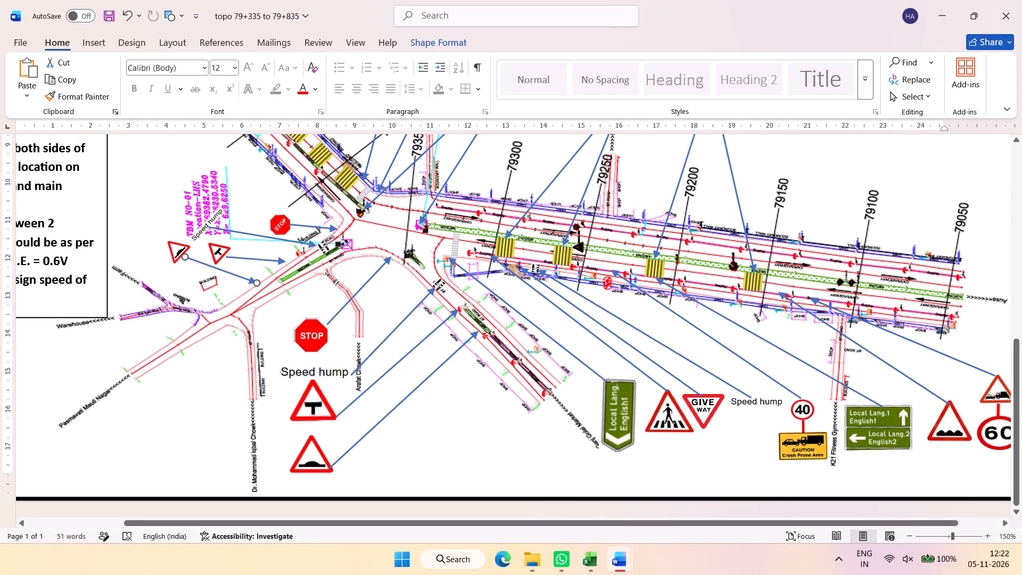
Stretch the slanted zebra crossing near chainage 79400 across the full road width and slim it back to a narrow strip.
scroll(287, 295, "up", 1)
left_click(365, 291)
scroll(368, 355, "up", 7, "ctrl")
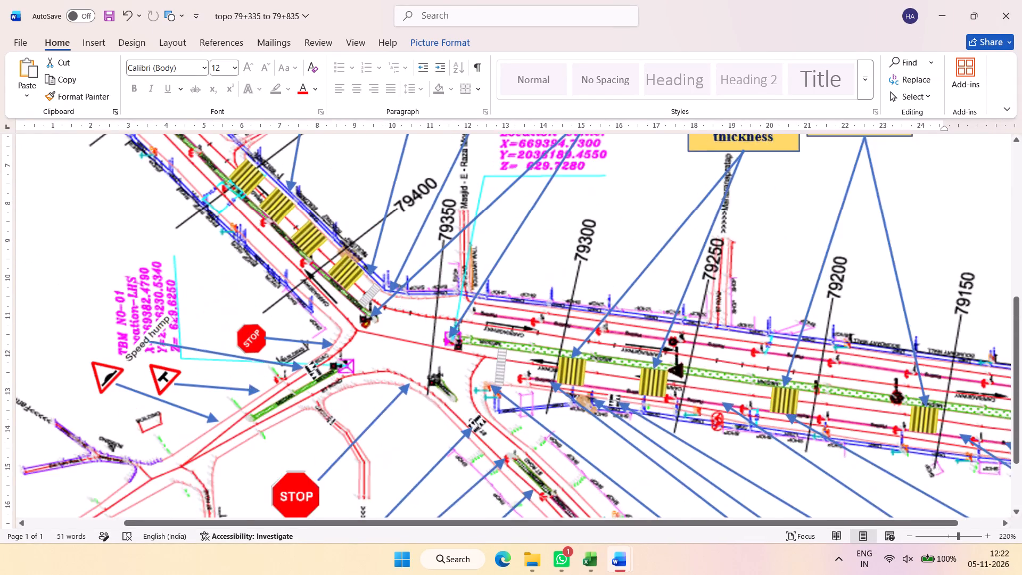
scroll(372, 356, "up", 8, "ctrl")
left_click_drag(365, 314, 339, 322)
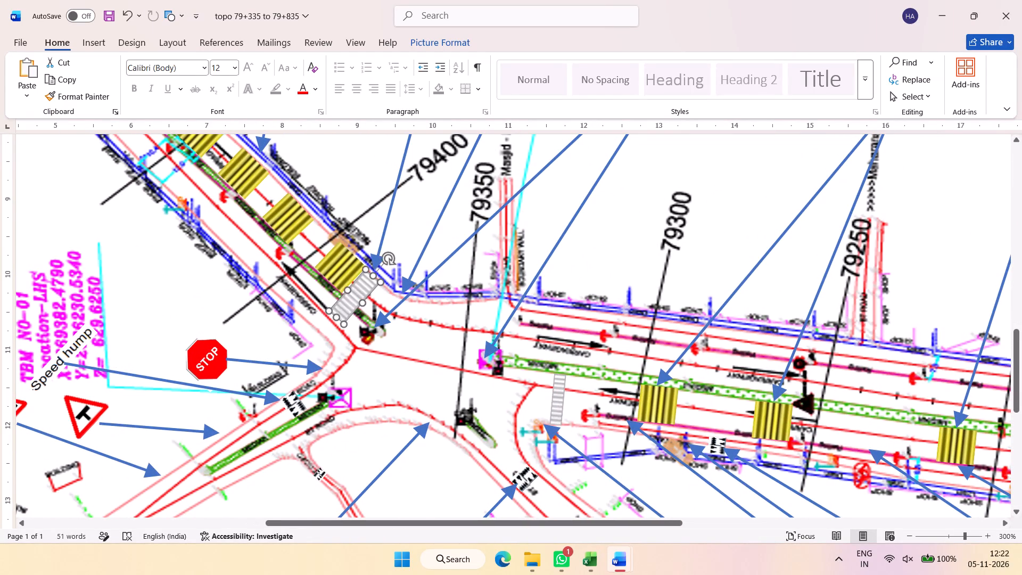
left_click_drag(339, 322, 318, 339)
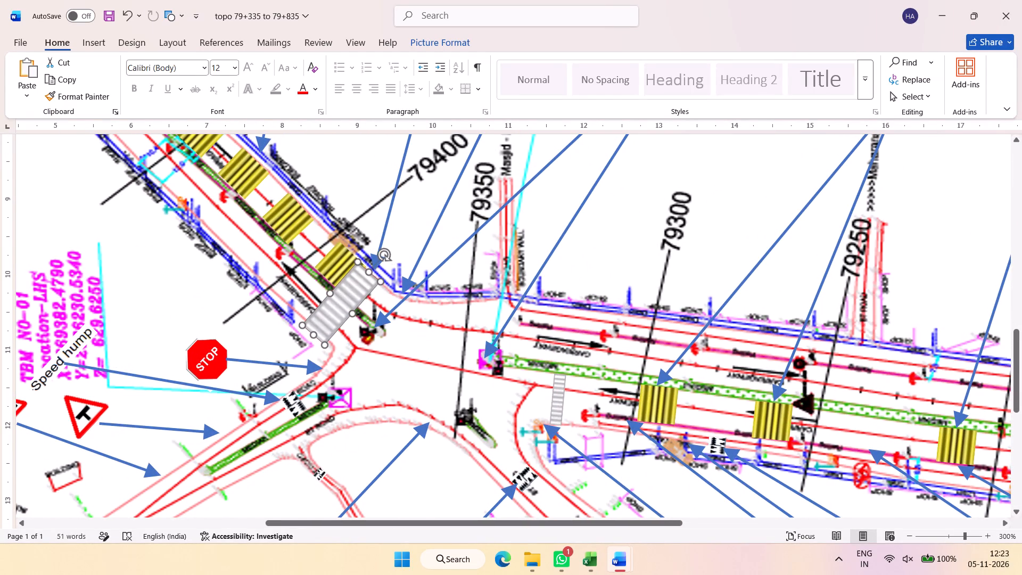
left_click_drag(318, 339, 325, 335)
left_click_drag(335, 294, 338, 295)
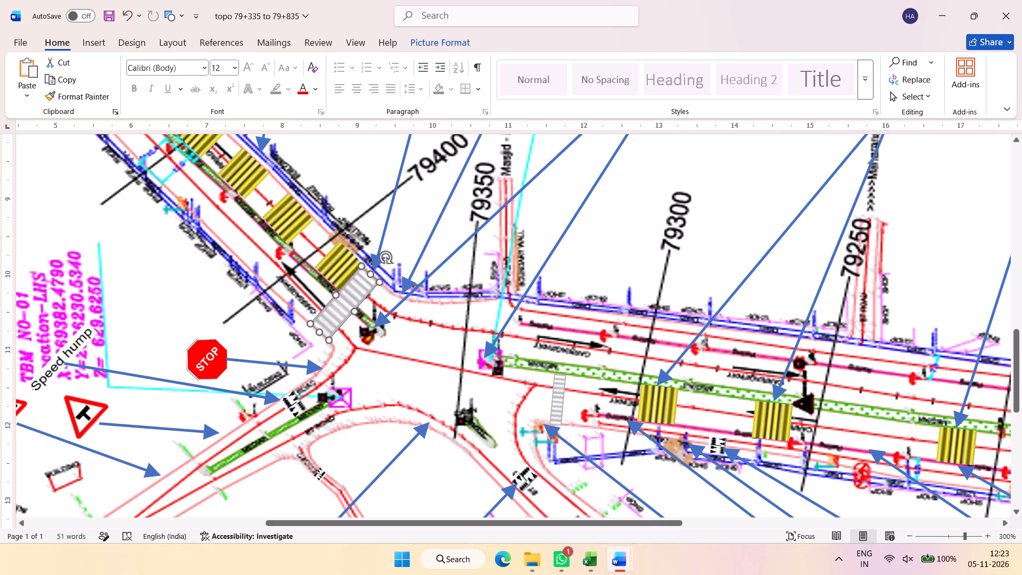
left_click_drag(338, 295, 349, 302)
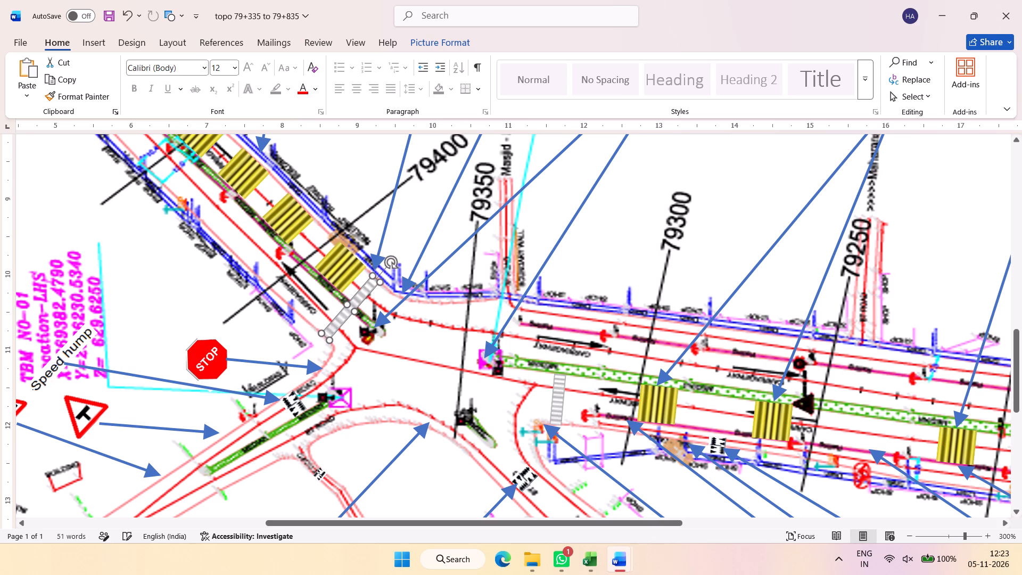
Stretch the zebra crossing between chainages 79350 and 79300 across both carriageways and narrow its width.
left_click(561, 397)
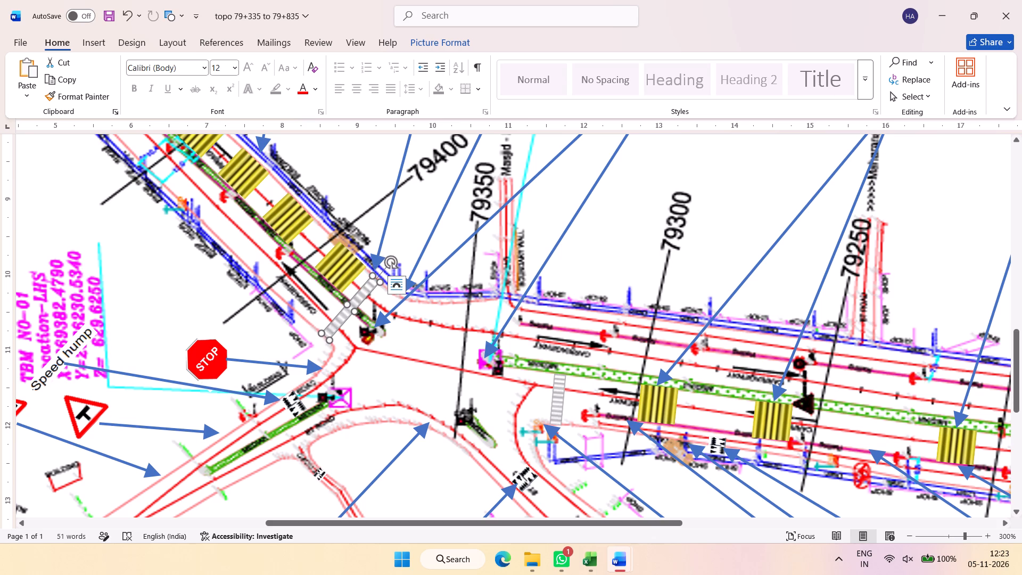
scroll(555, 392, "down", 1)
scroll(541, 375, "down", 2, "ctrl")
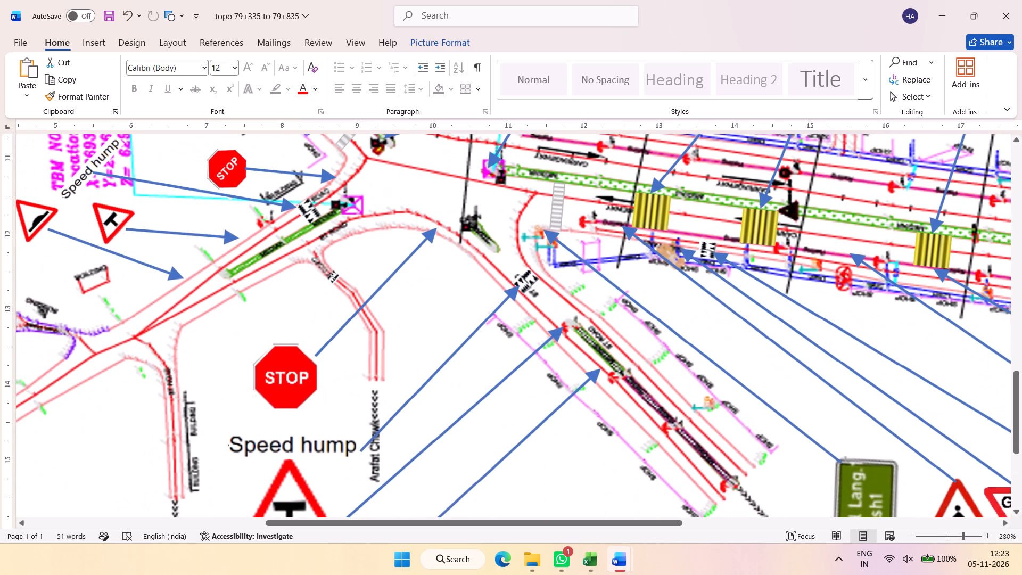
scroll(541, 375, "down", 3, "ctrl")
scroll(537, 333, "up", 1)
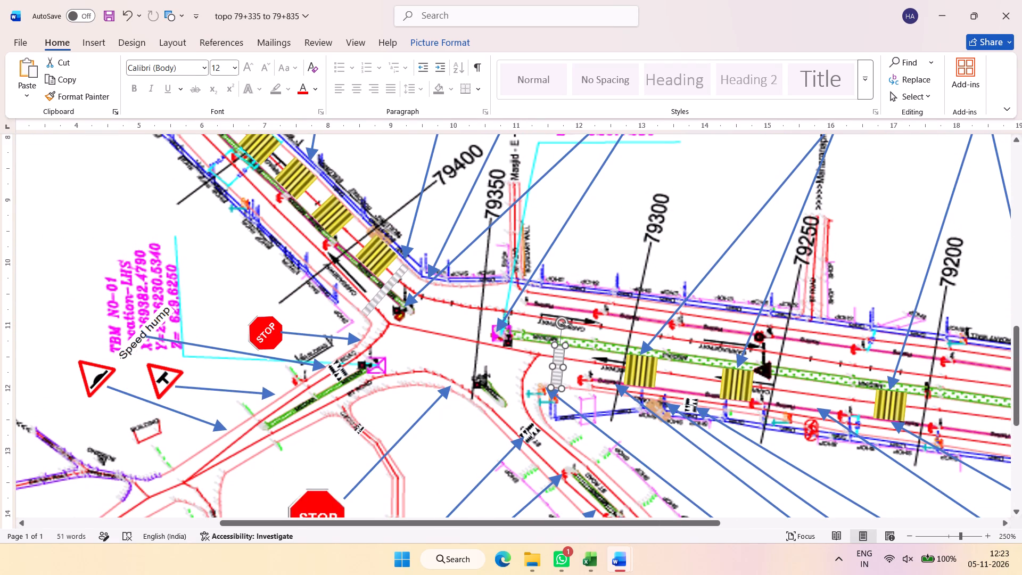
left_click_drag(556, 344, 552, 303)
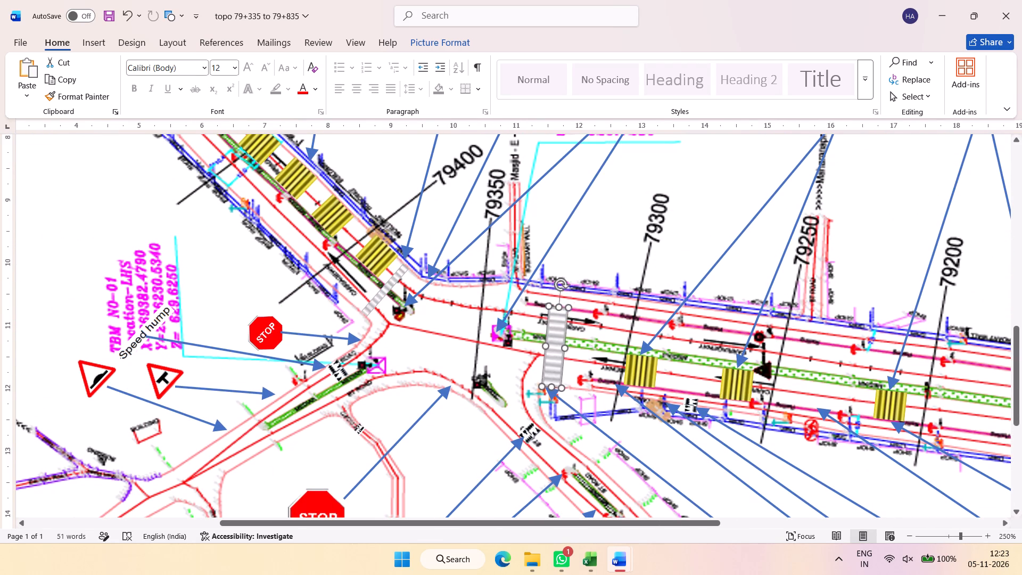
left_click_drag(552, 303, 551, 288)
left_click_drag(567, 339, 557, 338)
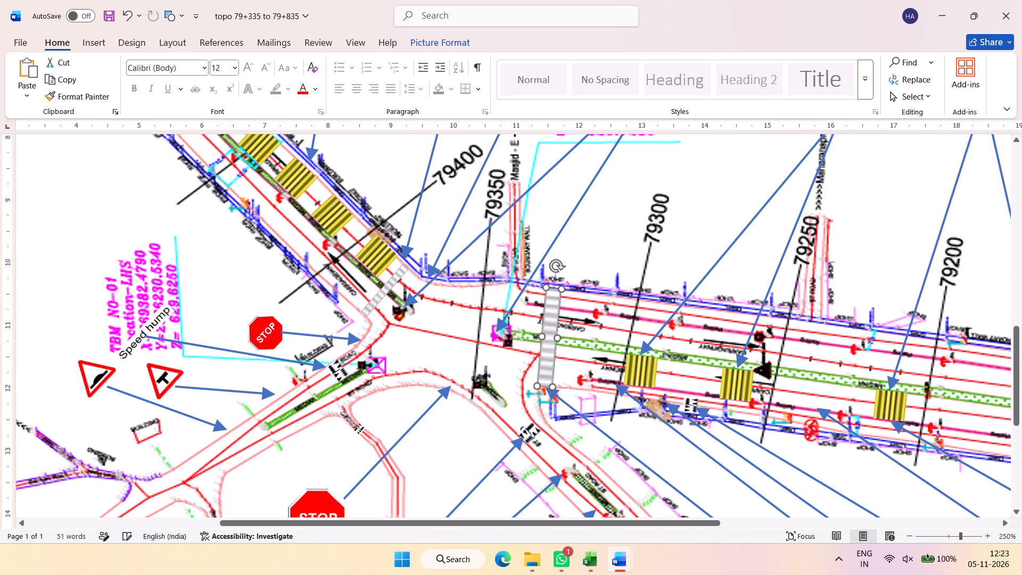
left_click_drag(557, 338, 556, 338)
Select the leader arrow running from the lower green Local Lang. English1 sign to the zebra crossing near chainage 79300.
scroll(681, 345, "down", 1)
scroll(689, 344, "down", 5, "ctrl")
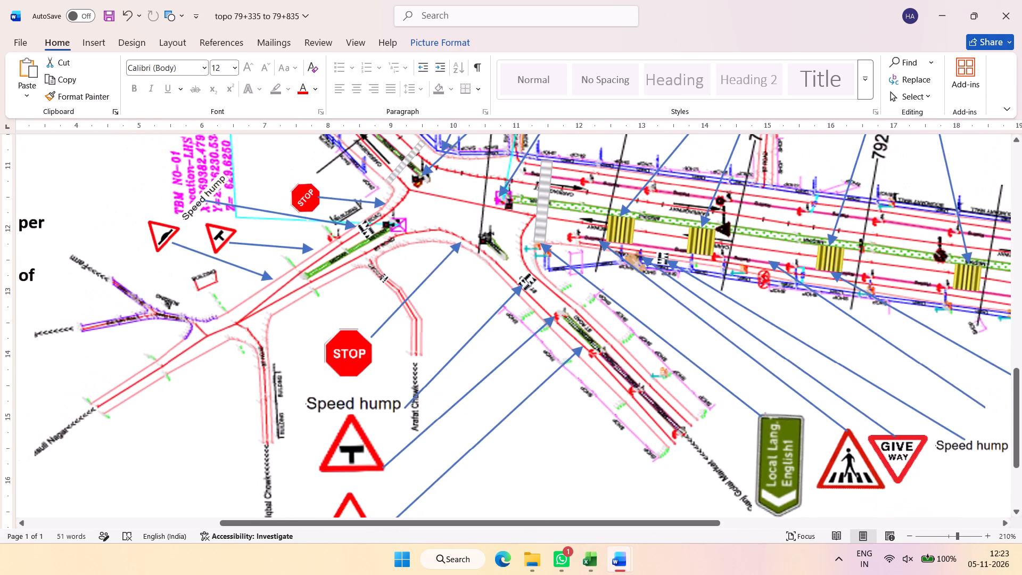
scroll(682, 343, "down", 14, "ctrl")
scroll(560, 391, "down", 1)
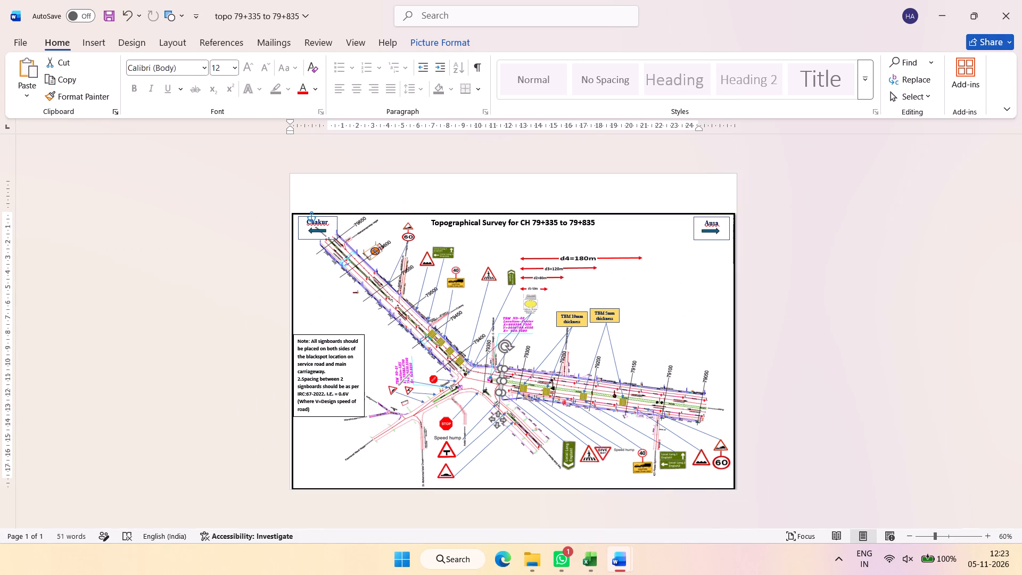
scroll(516, 433, "up", 16, "ctrl")
scroll(576, 379, "down", 1)
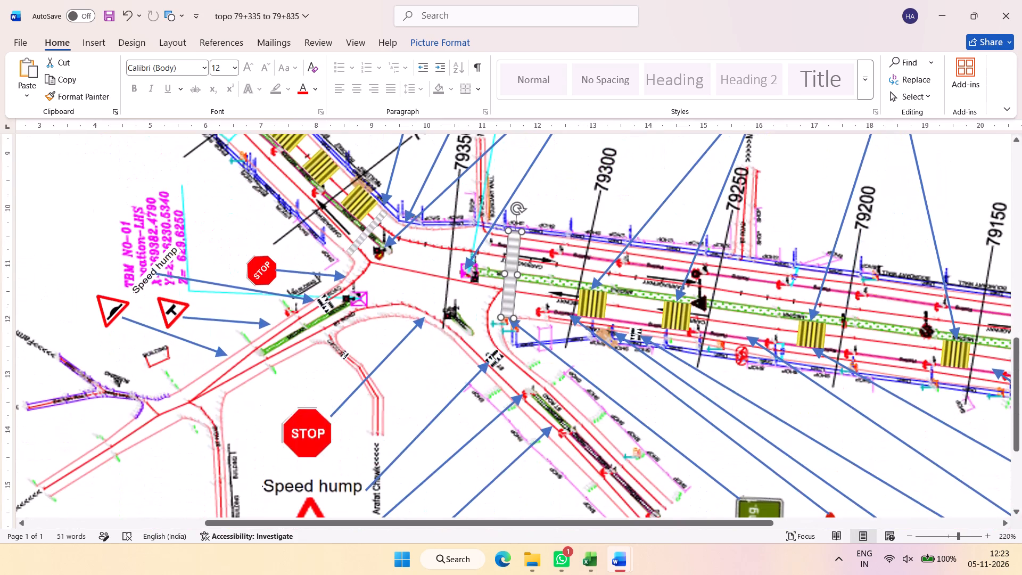
left_click(530, 333)
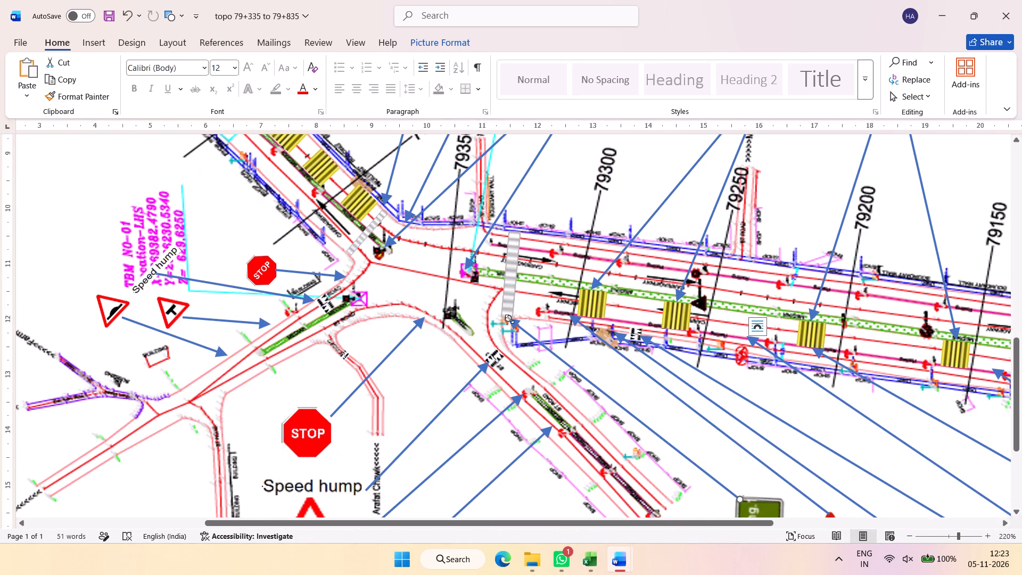
Shift the tip of the selected leader arrow slightly away from the zebra crossing's lower end, toward chainage 79300.
left_click_drag(509, 319, 525, 320)
left_click(533, 355)
Save the topo 79+335 to 79+835 document with the adjusted signboard layout.
scroll(607, 334, "down", 11, "ctrl")
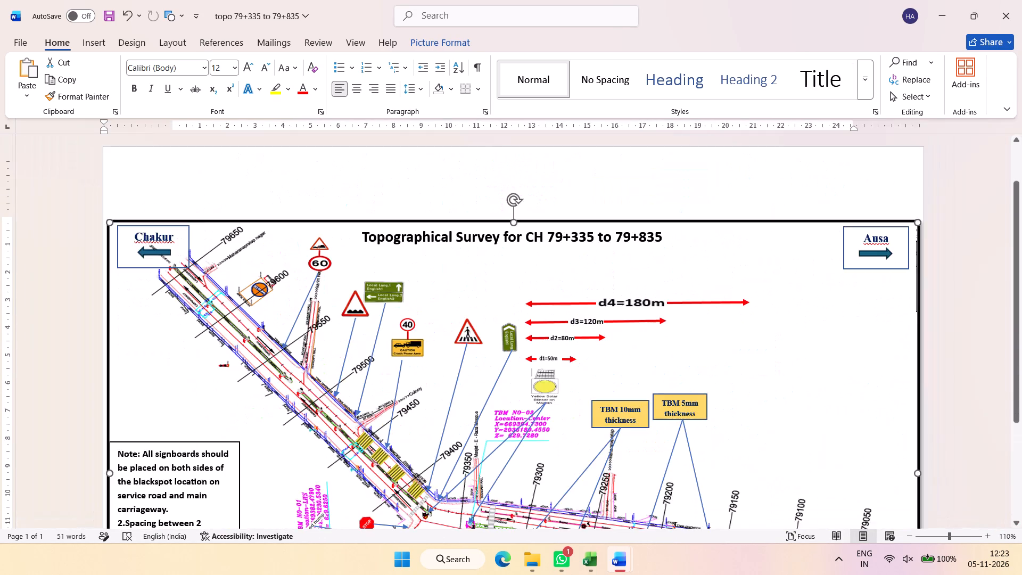
scroll(589, 318, "down", 1, "ctrl")
scroll(451, 289, "down", 1)
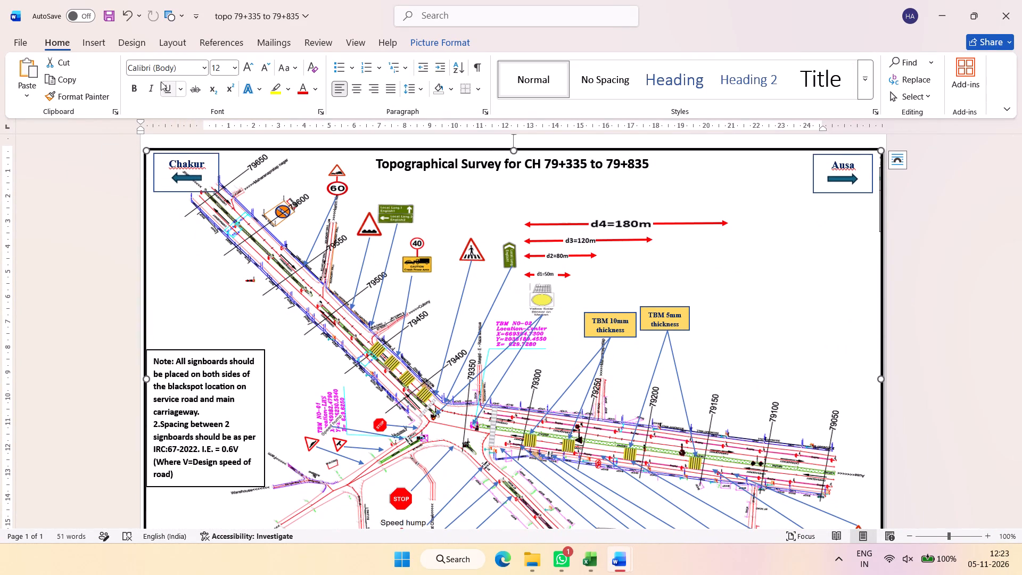
left_click(102, 10)
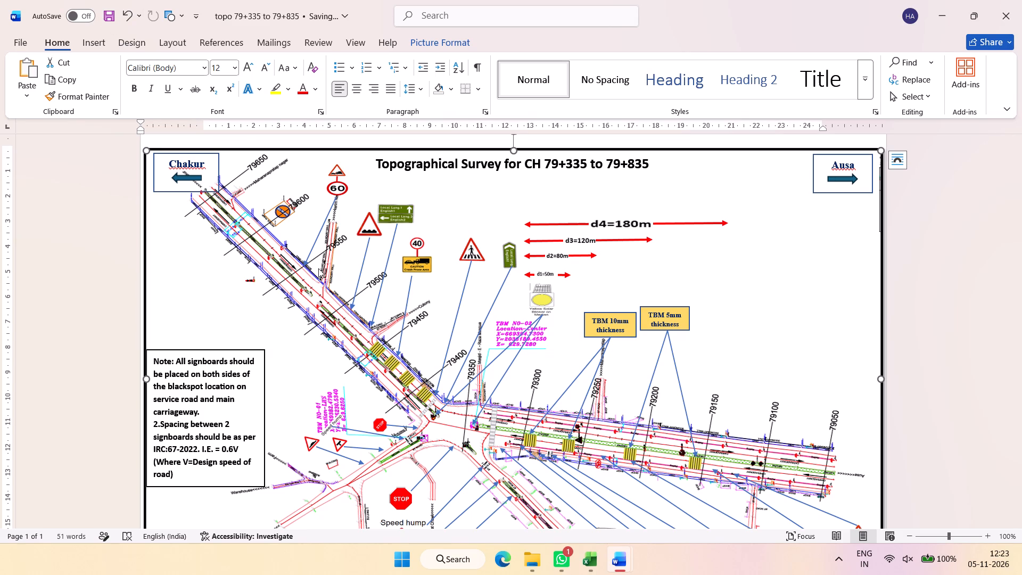
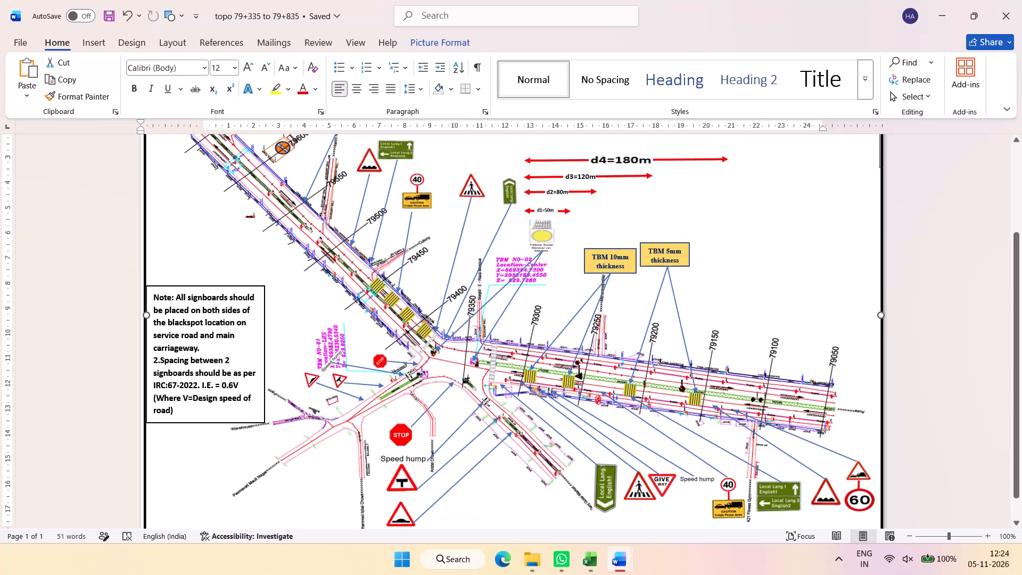
Select the pedestrian crossing sign beside the lower Give Way sign and examine the signboard leader arrows along chainages 79350 to 79050.
scroll(443, 368, "down", 1)
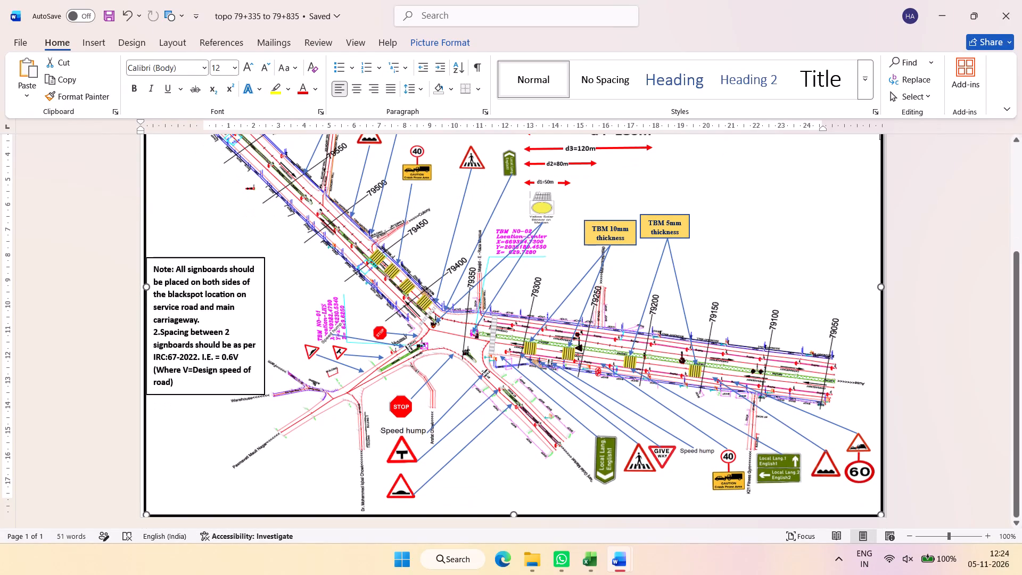
left_click(646, 462)
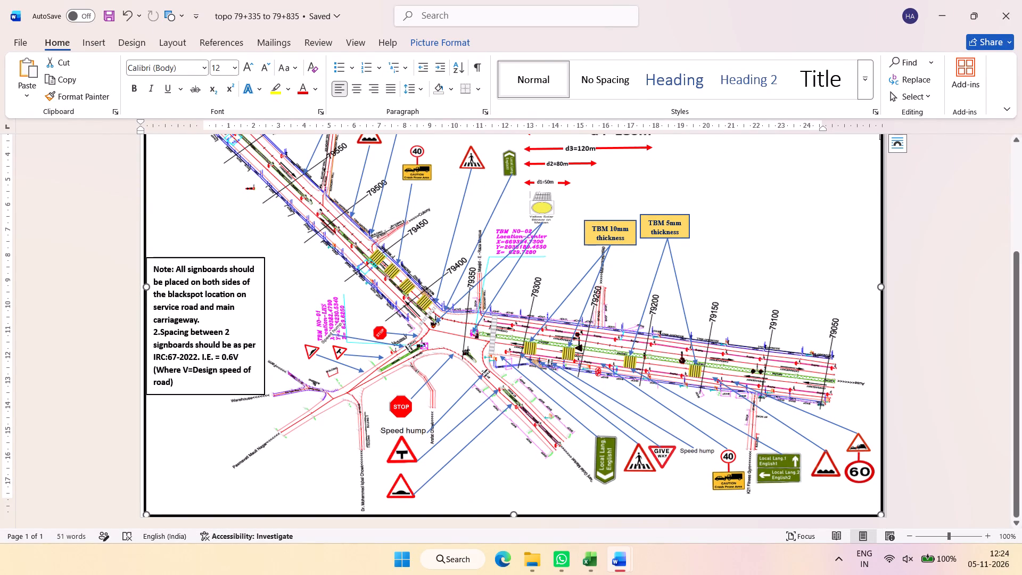
scroll(624, 472, "up", 20, "ctrl")
scroll(624, 472, "up", 1, "ctrl")
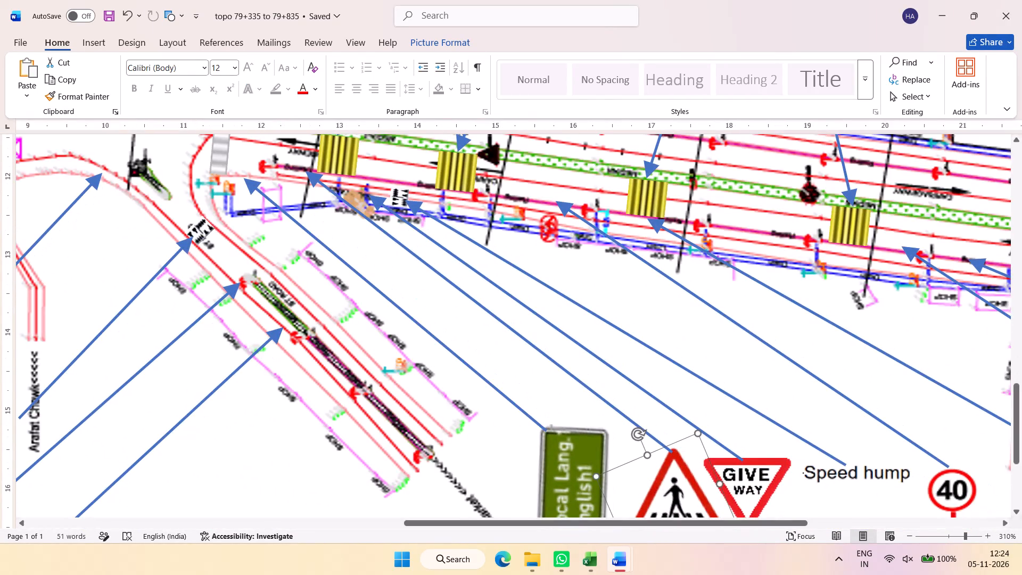
scroll(416, 192, "down", 2, "ctrl")
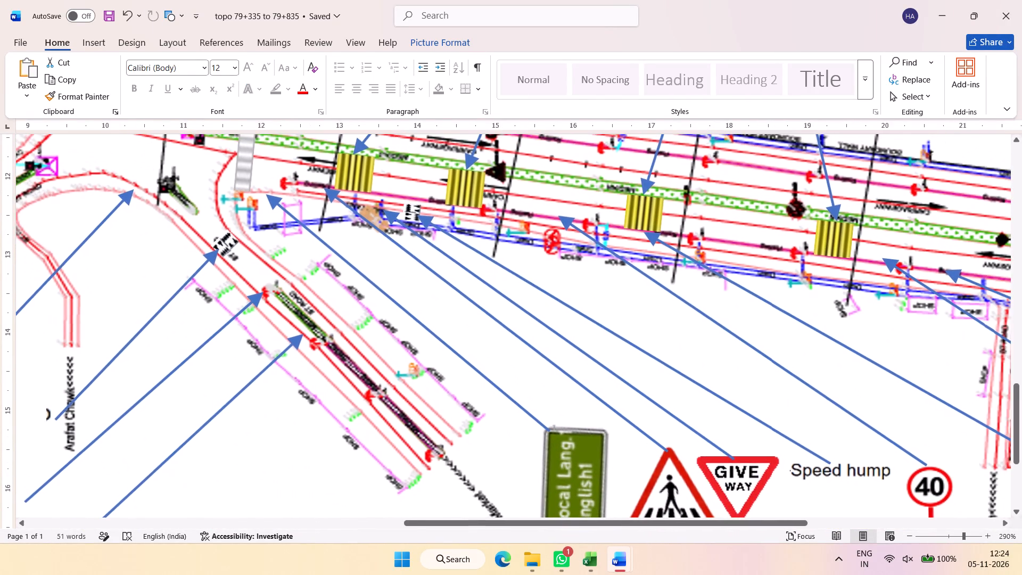
scroll(416, 192, "down", 2, "ctrl")
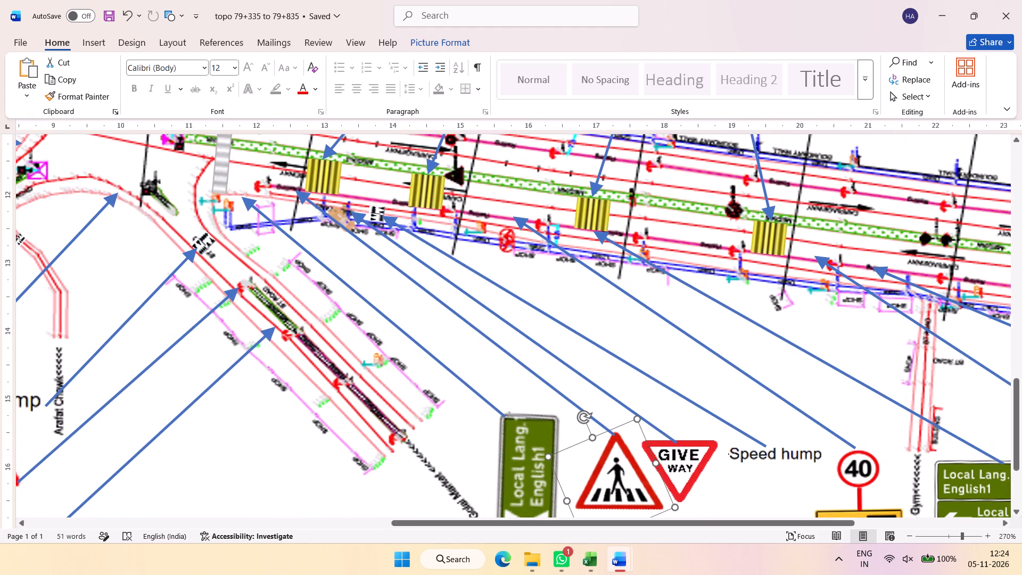
scroll(421, 230, "up", 1)
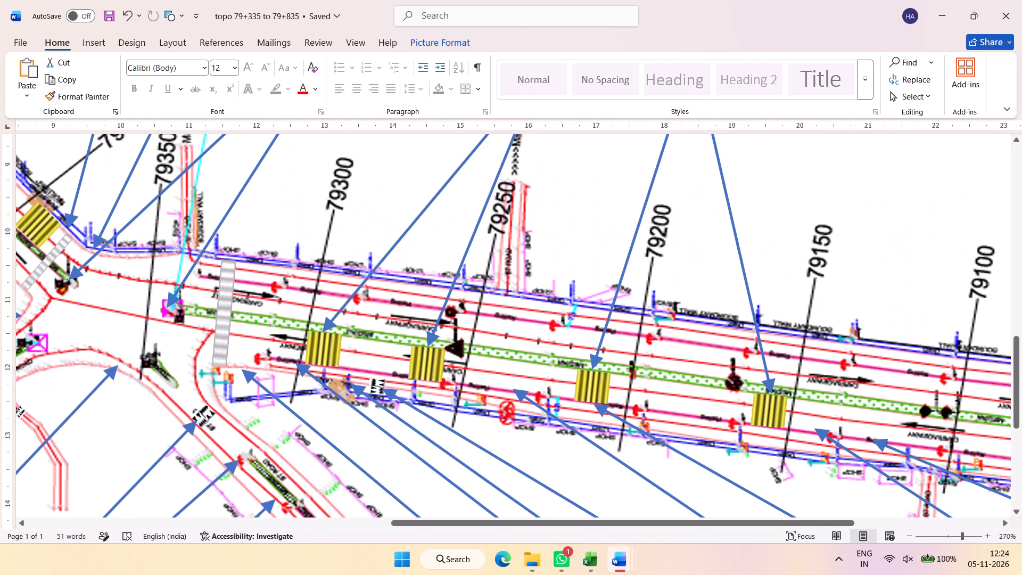
scroll(421, 230, "down", 1)
scroll(421, 230, "up", 1)
scroll(421, 230, "down", 1)
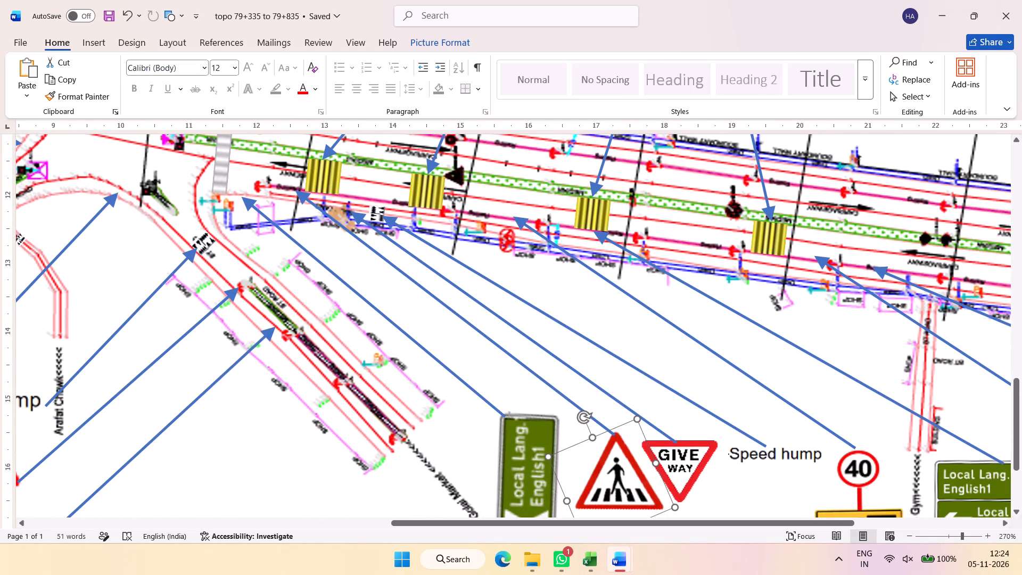
scroll(508, 223, "down", 6, "ctrl")
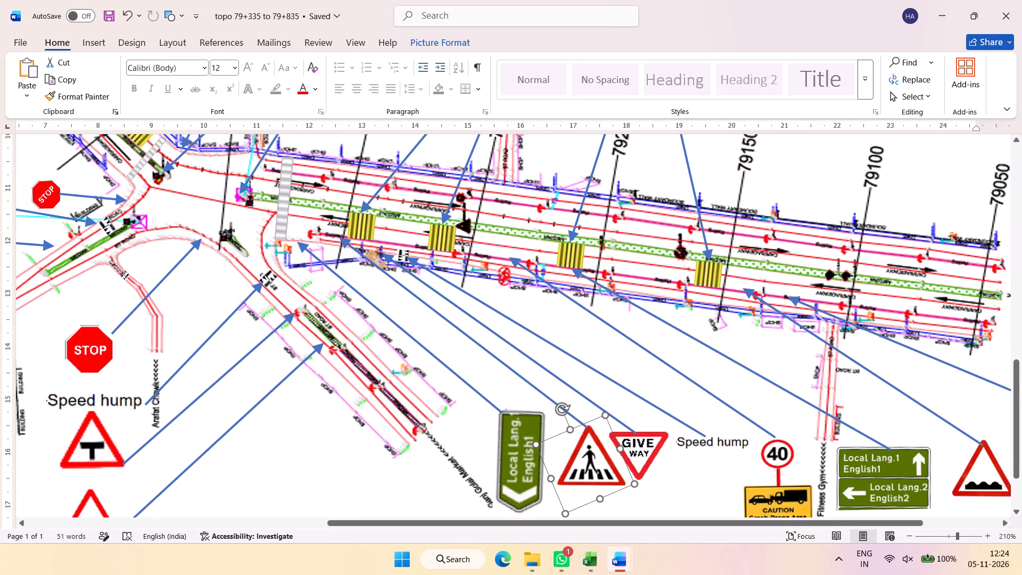
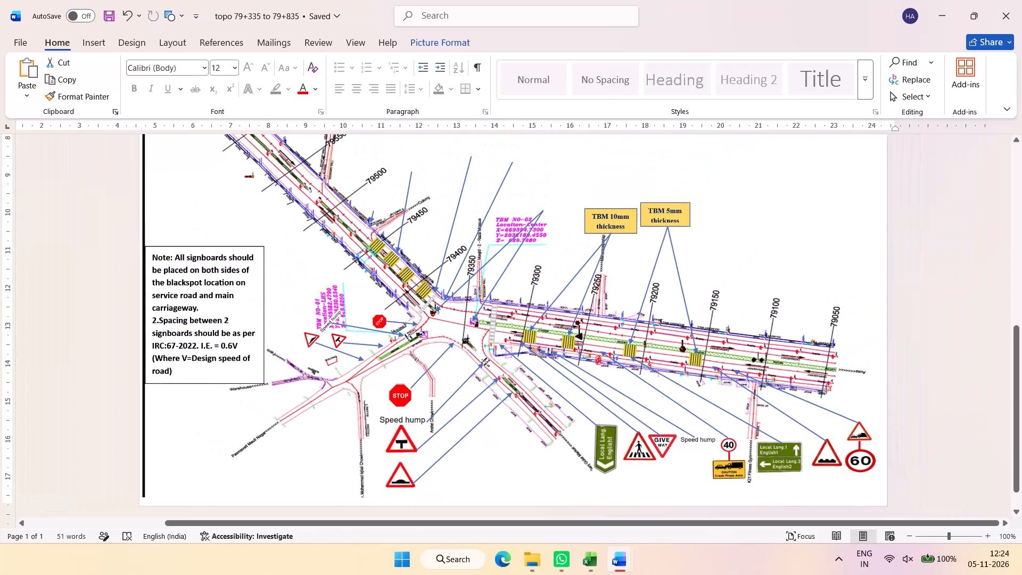
Select the pedestrian crossing sign beside the GIVE WAY sign and examine where its leader meets the road near chainage 79300.
scroll(654, 320, "down", 1)
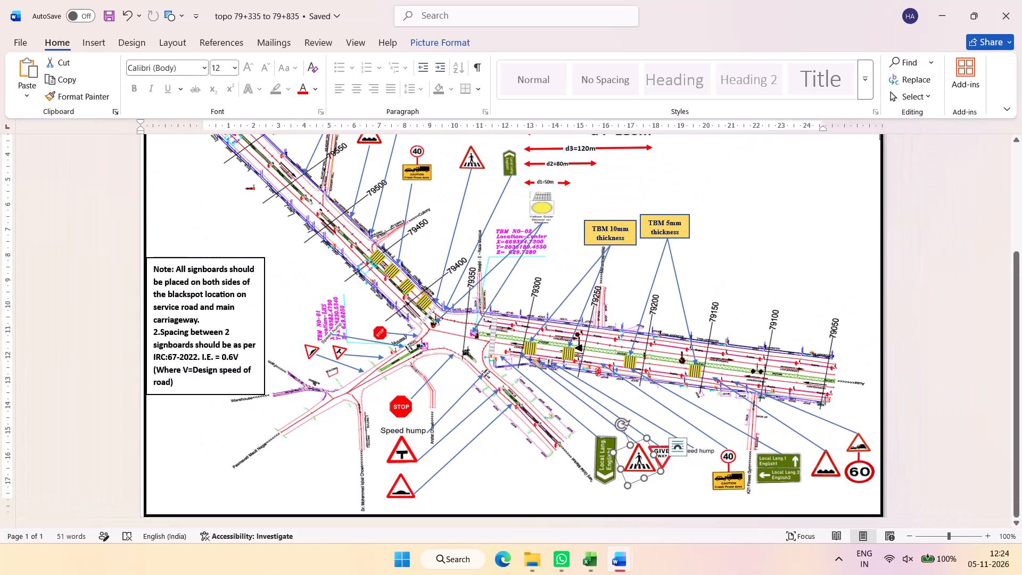
left_click(684, 484)
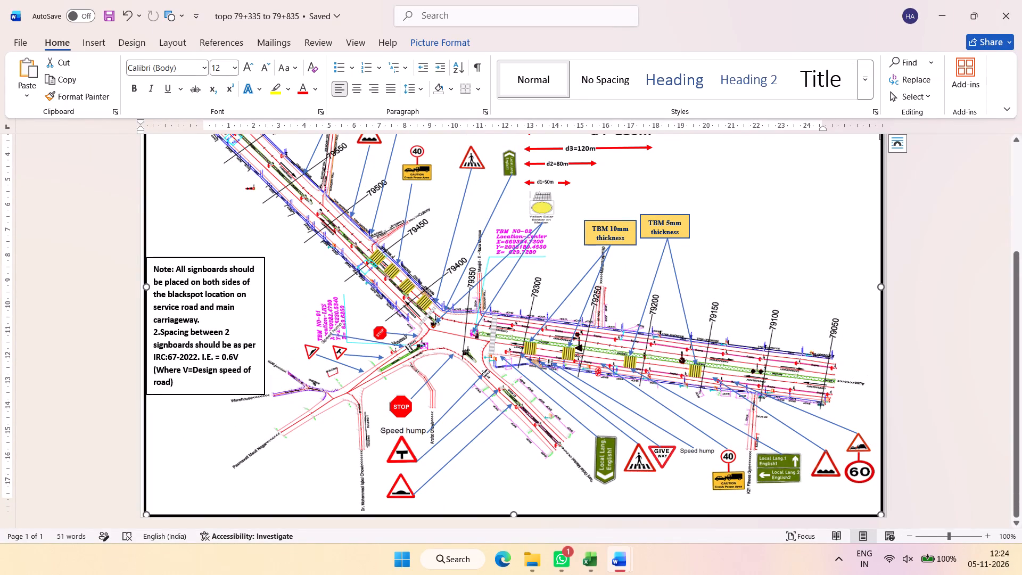
left_click(639, 459)
scroll(641, 467, "up", 19, "ctrl")
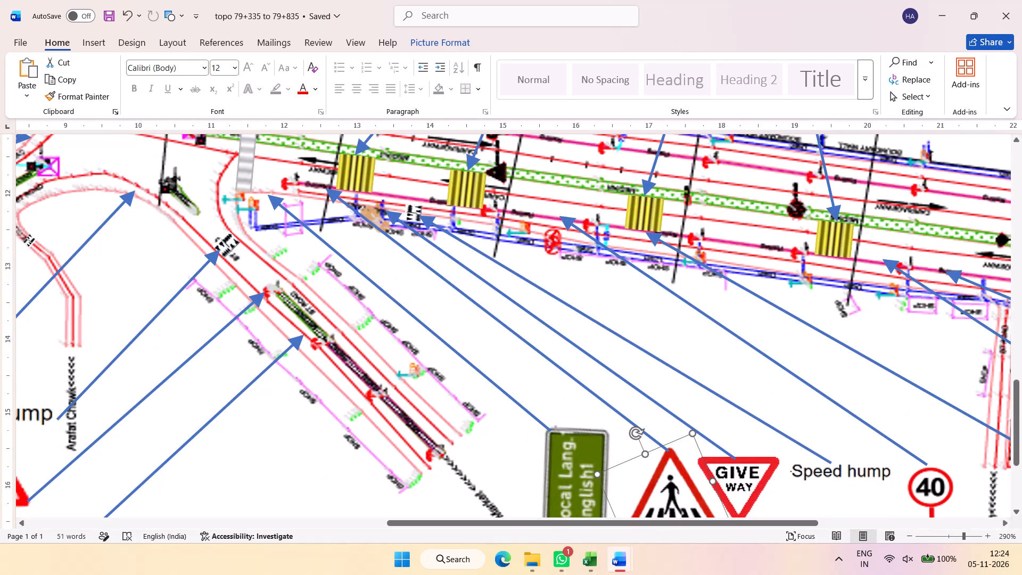
scroll(375, 305, "up", 1)
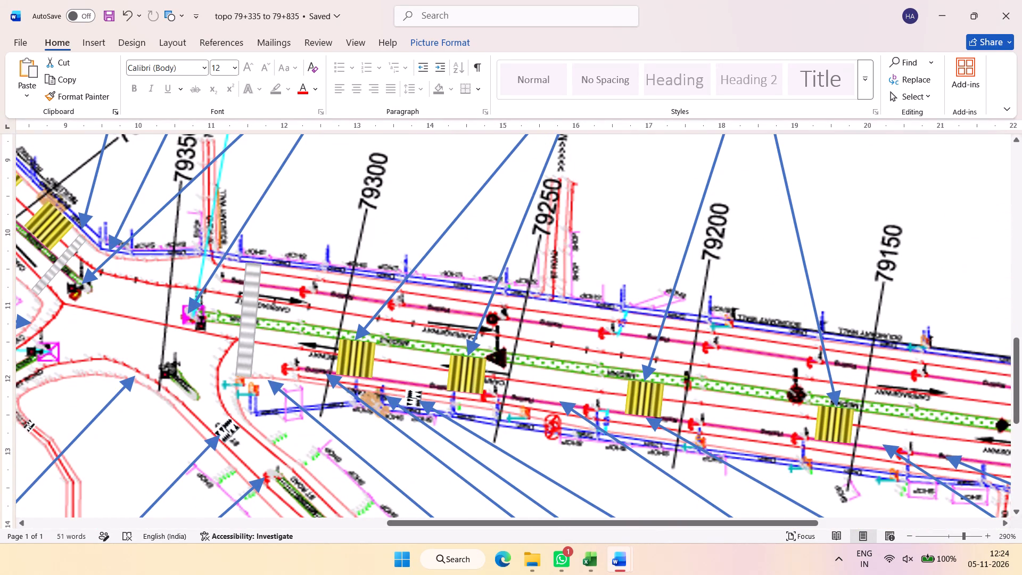
Move the arrowhead of the pedestrian crossing sign's leader down to the lower road edge near chainage 79300.
left_click(334, 378)
left_click_drag(325, 373, 332, 401)
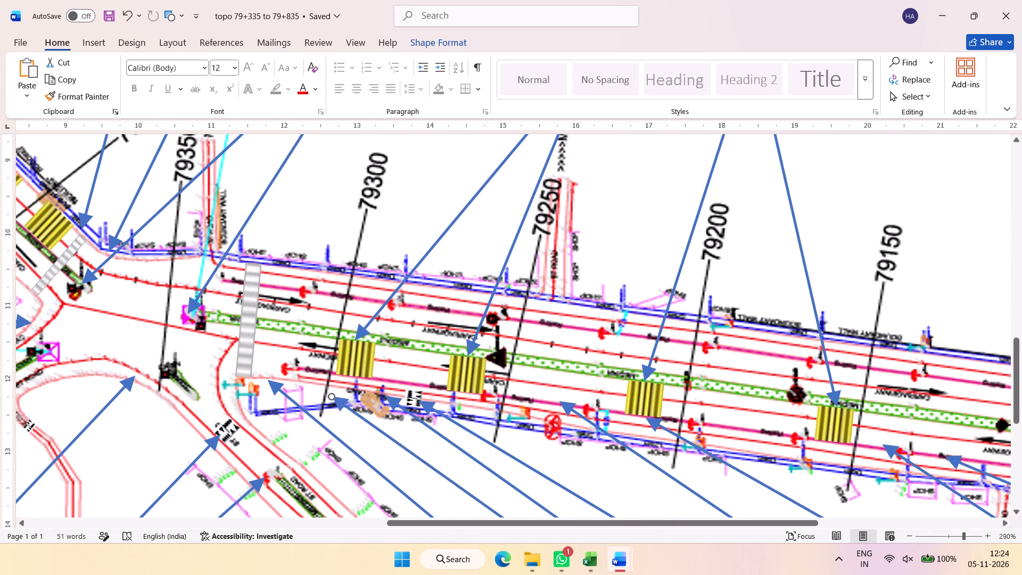
left_click_drag(332, 401, 329, 388)
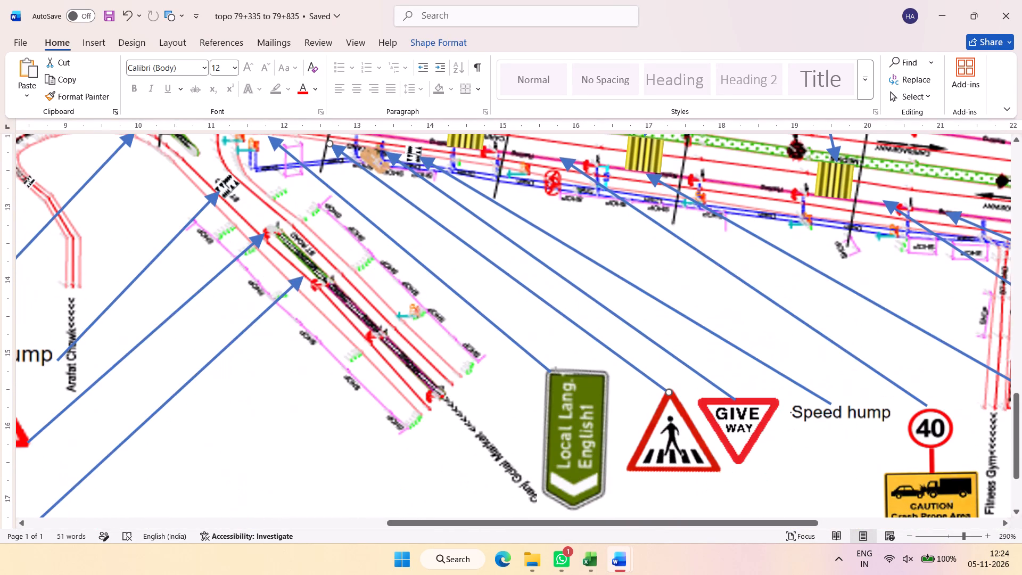
Duplicate the pedestrian crossing sign's leader, pointing the copy between the zebra crossing and chainage 79300 and joining its tail to the same sign.
scroll(383, 385, "up", 1)
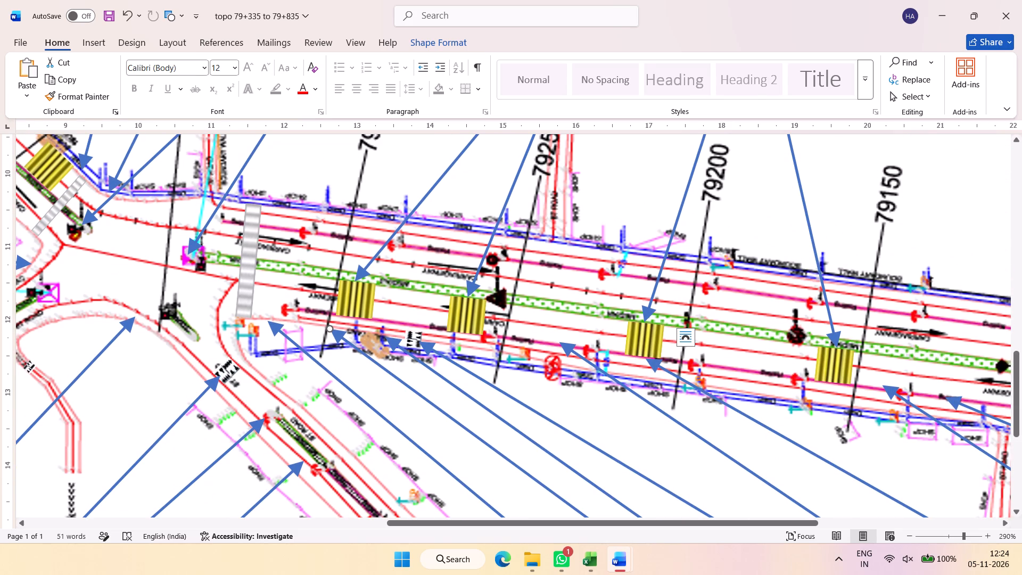
left_click_drag(397, 376, 397, 374, "ctrl")
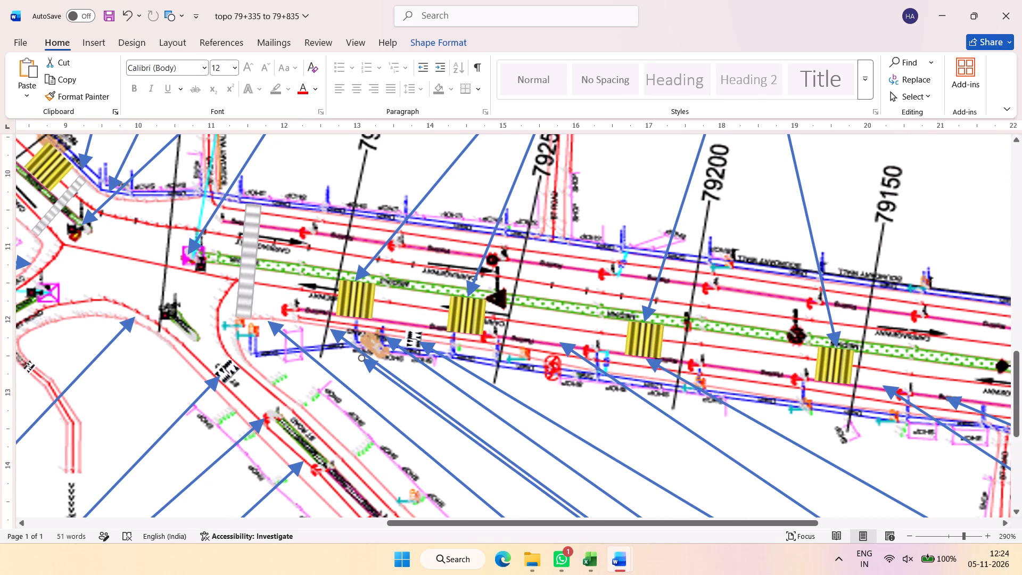
left_click_drag(397, 374, 328, 333, "ctrl")
scroll(472, 332, "down", 11, "ctrl")
scroll(483, 334, "down", 1)
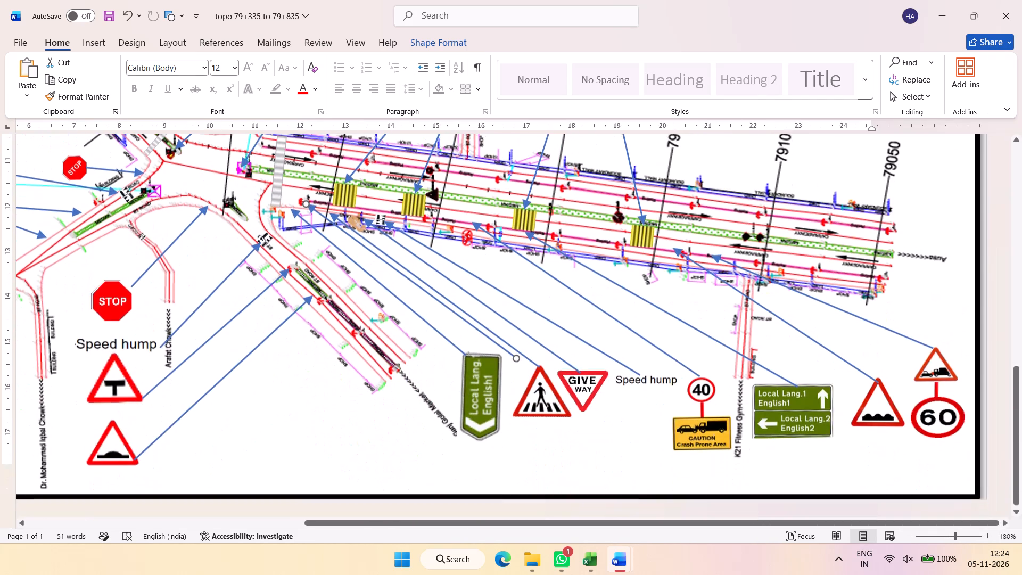
left_click_drag(517, 359, 531, 380)
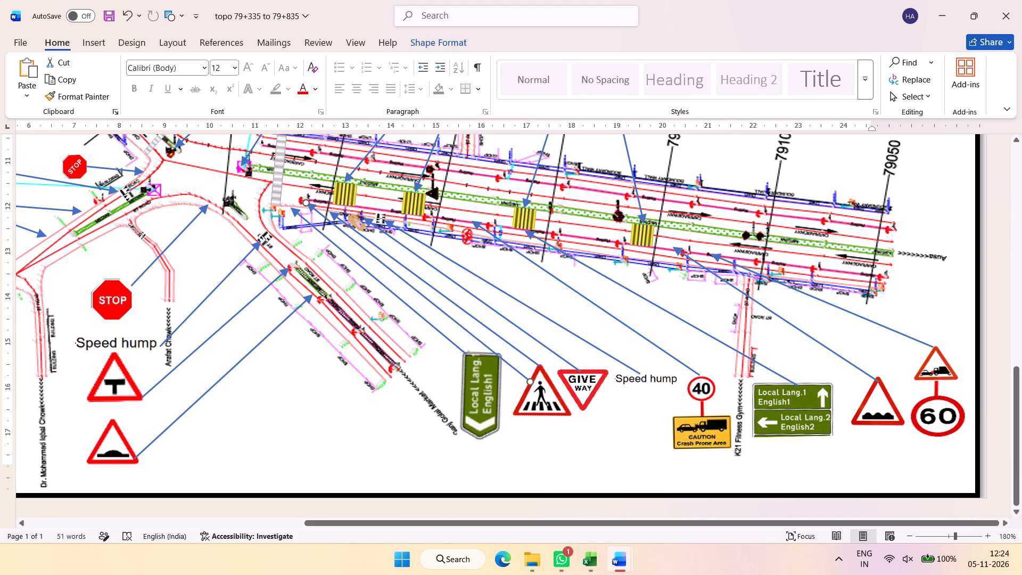
left_click_drag(531, 380, 532, 375)
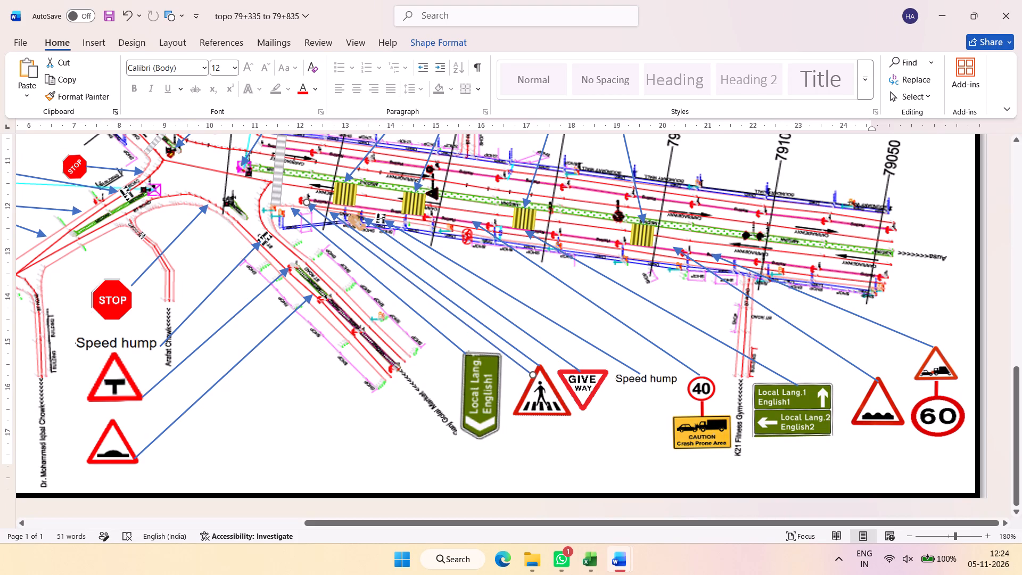
Shift the arrowhead of the lower green Local Lang. English1 sign's leader slightly closer to the zebra crossing near chainage 79300.
left_click(293, 214)
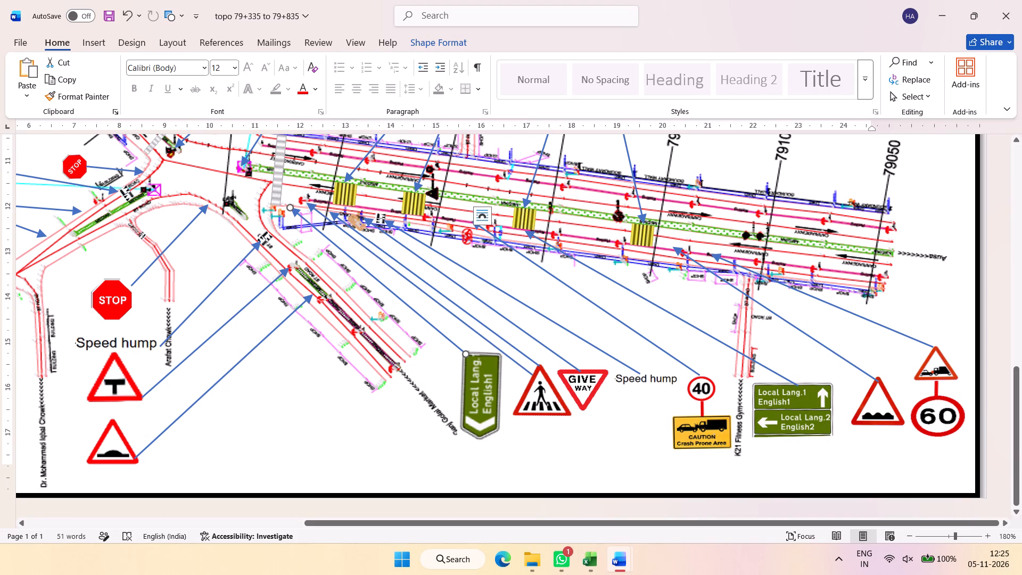
left_click_drag(293, 207, 302, 207)
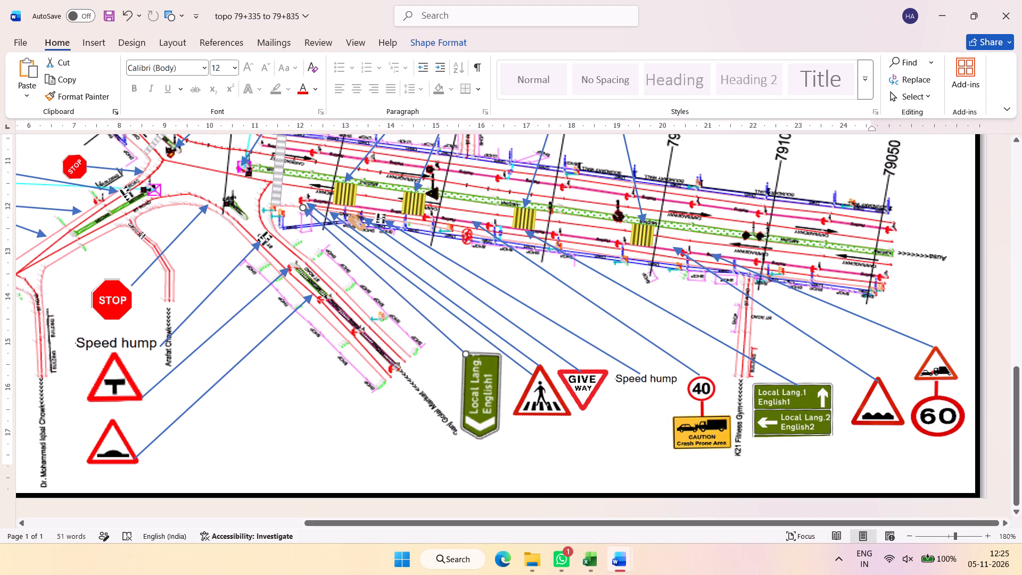
left_click_drag(302, 207, 286, 208)
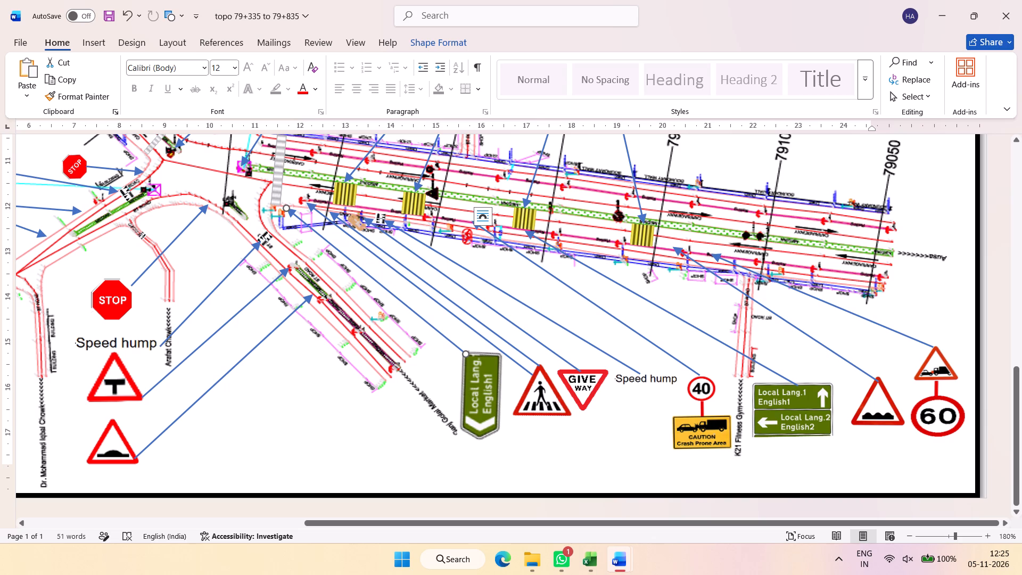
left_click(339, 217)
left_click(379, 268)
Save the revised survey drawing document.
scroll(414, 281, "down", 1, "ctrl")
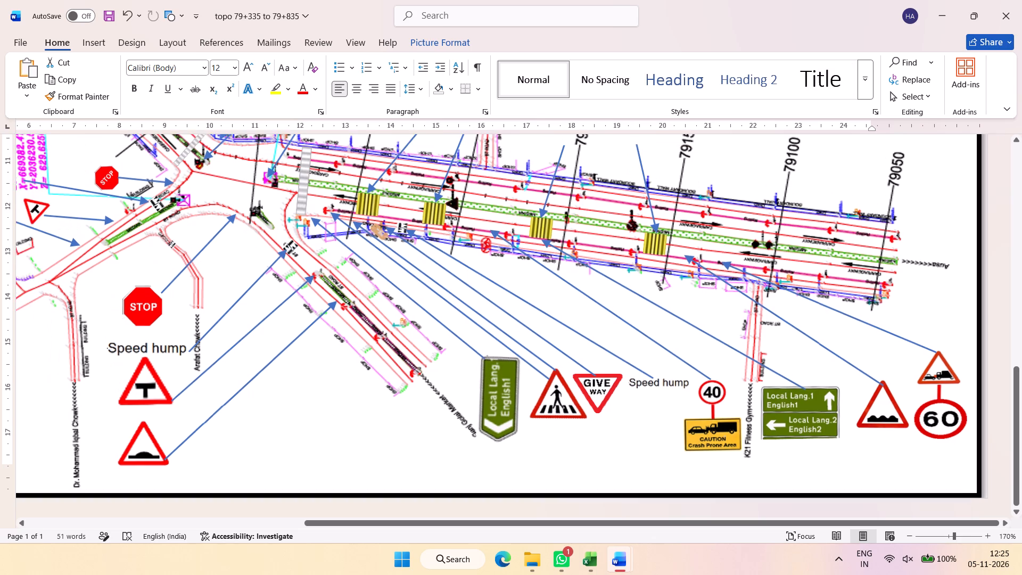
scroll(367, 294, "down", 5)
scroll(415, 300, "up", 1)
left_click(108, 15)
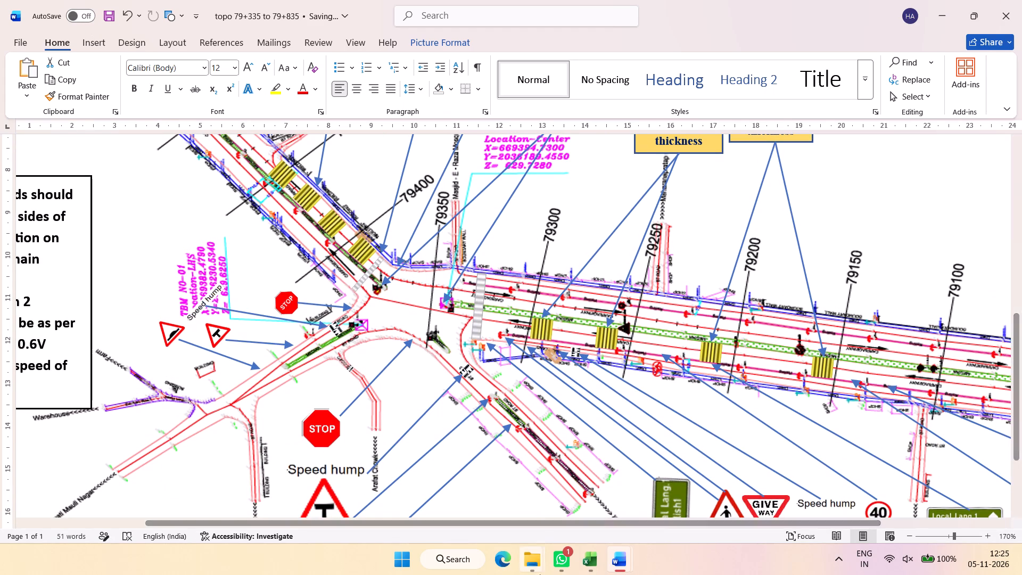
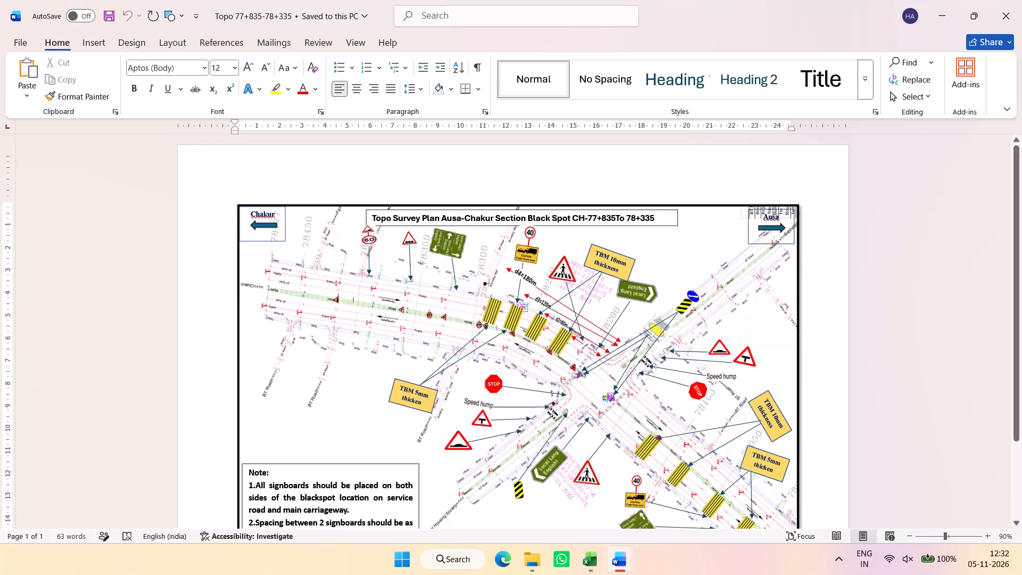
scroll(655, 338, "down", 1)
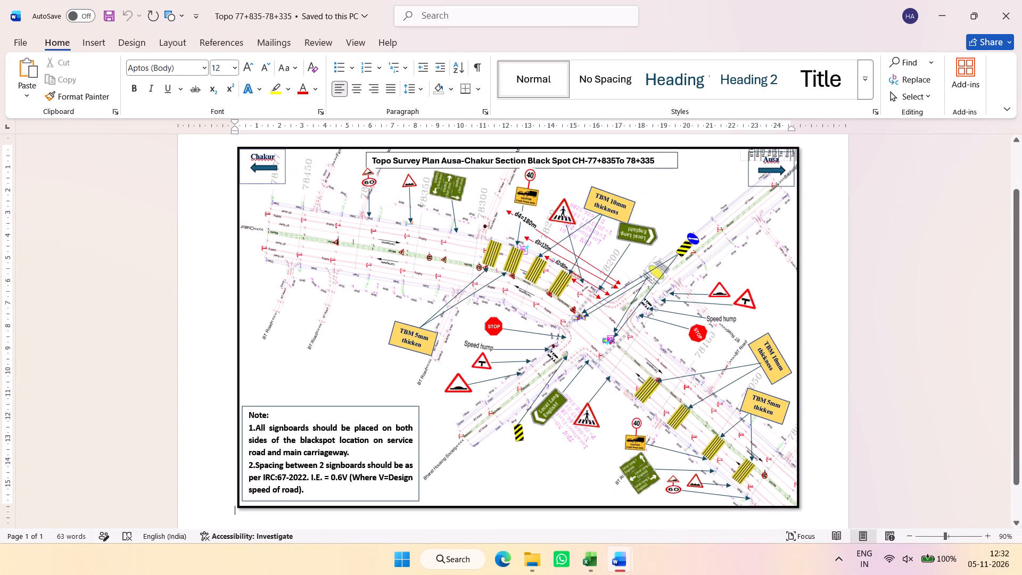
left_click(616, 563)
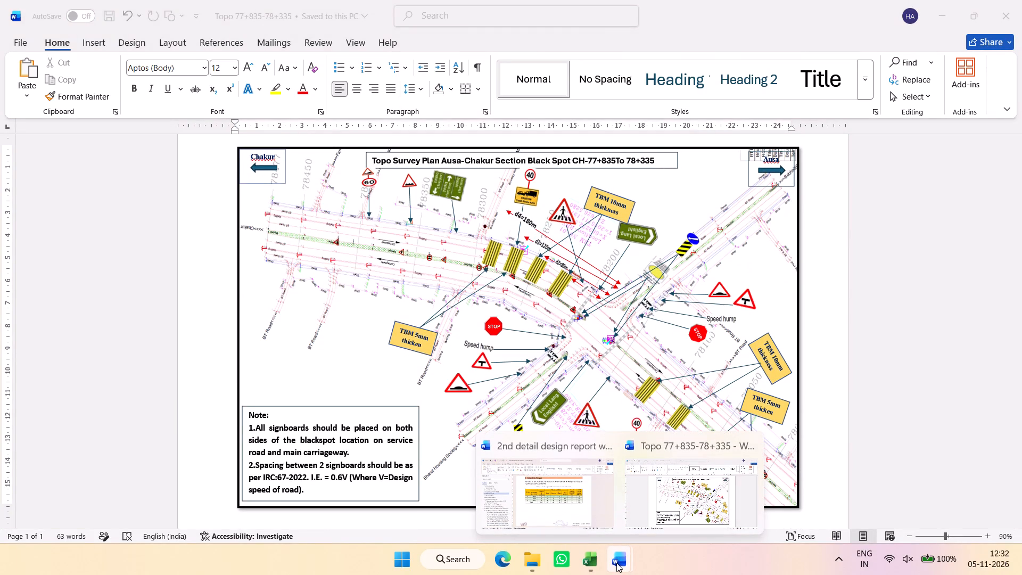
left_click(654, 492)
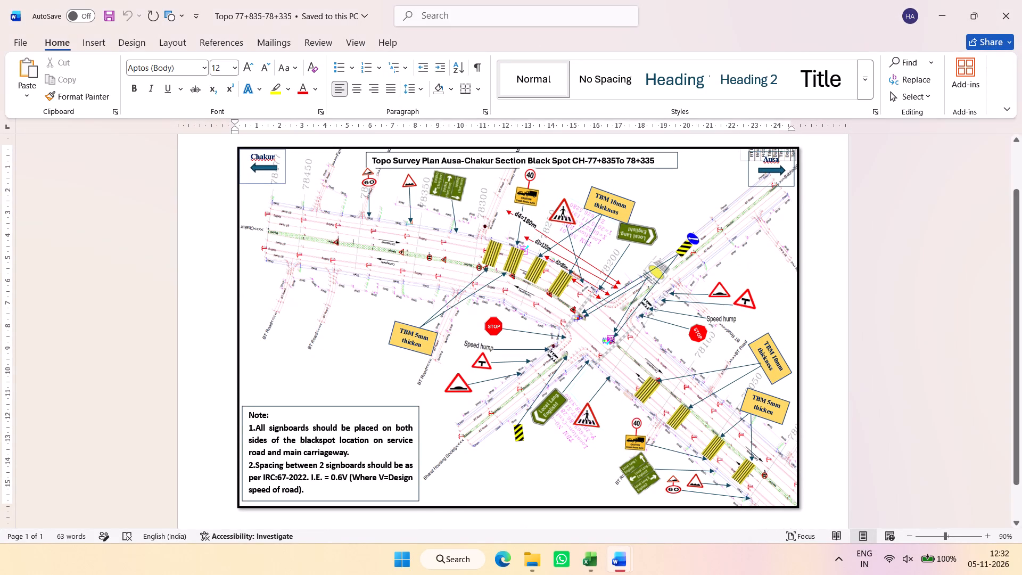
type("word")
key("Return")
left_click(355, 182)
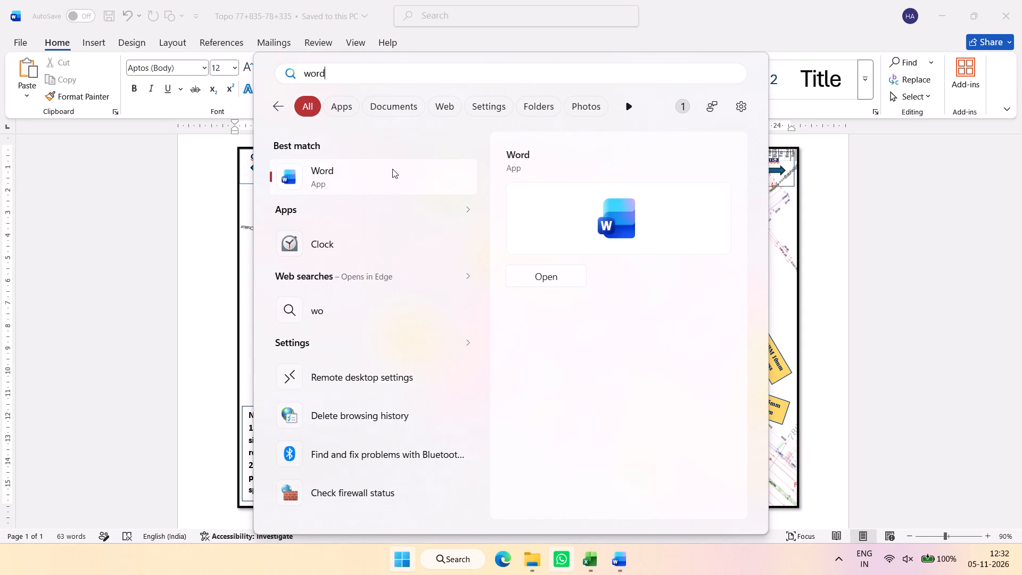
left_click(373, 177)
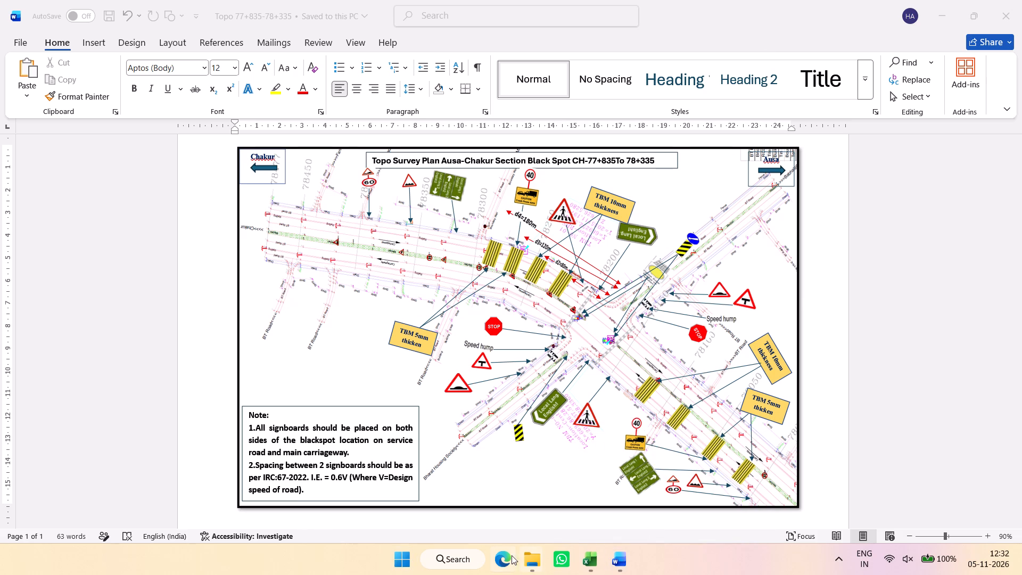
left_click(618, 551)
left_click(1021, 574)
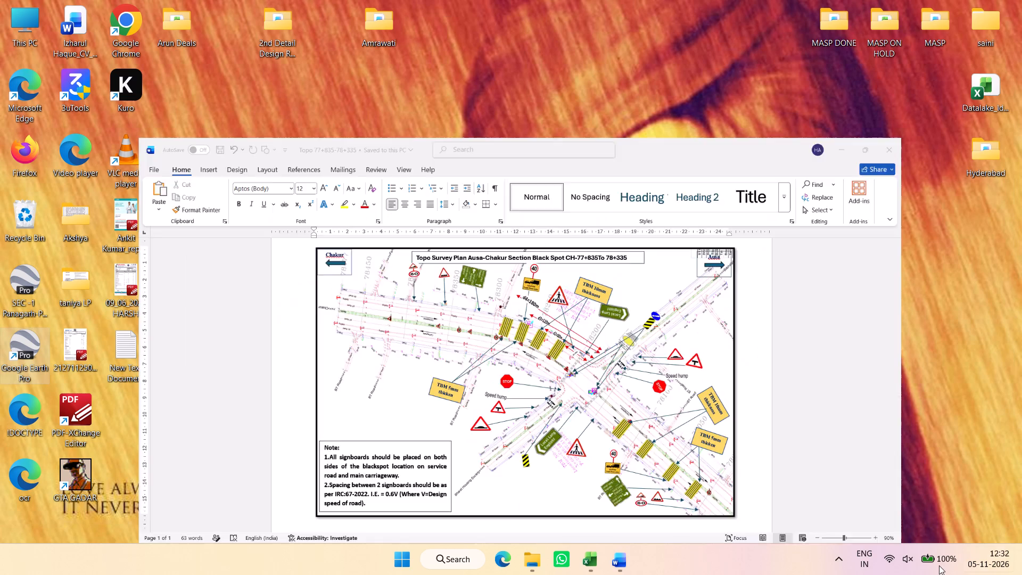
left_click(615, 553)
Start Word and open the recent document topo 79+335 to 79+835 in a maximised window.
left_click(401, 561)
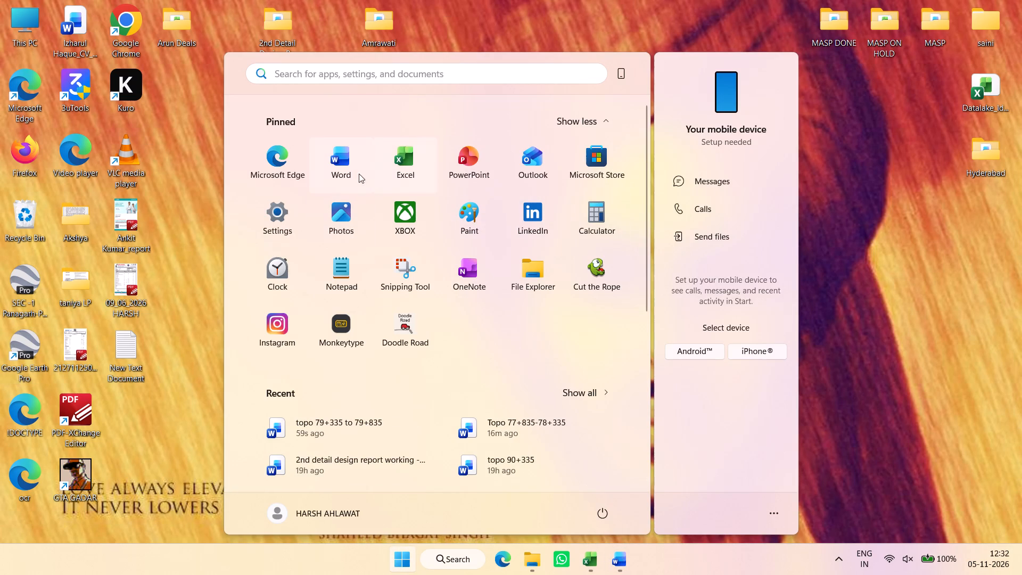
left_click(348, 172)
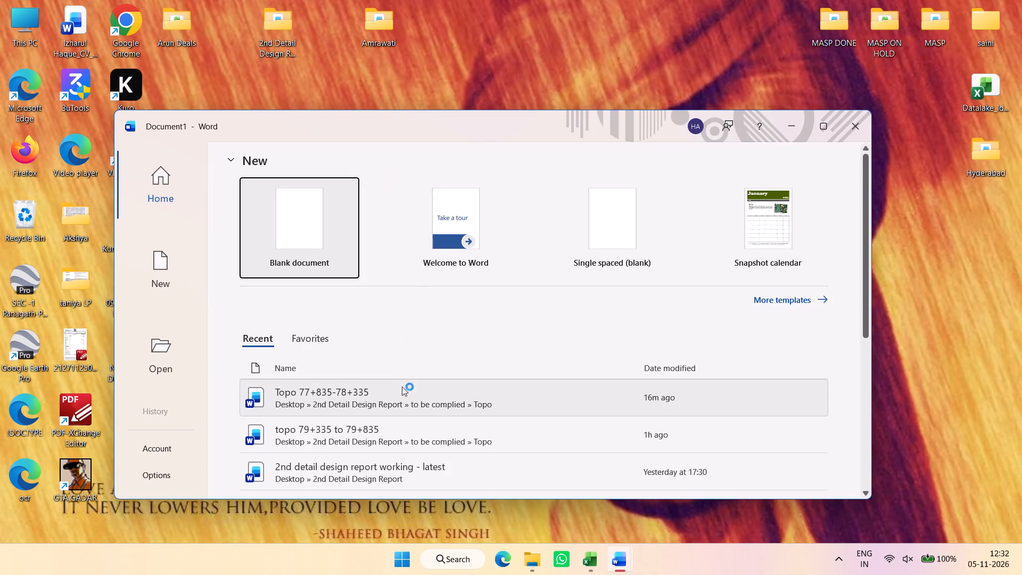
left_click(402, 397)
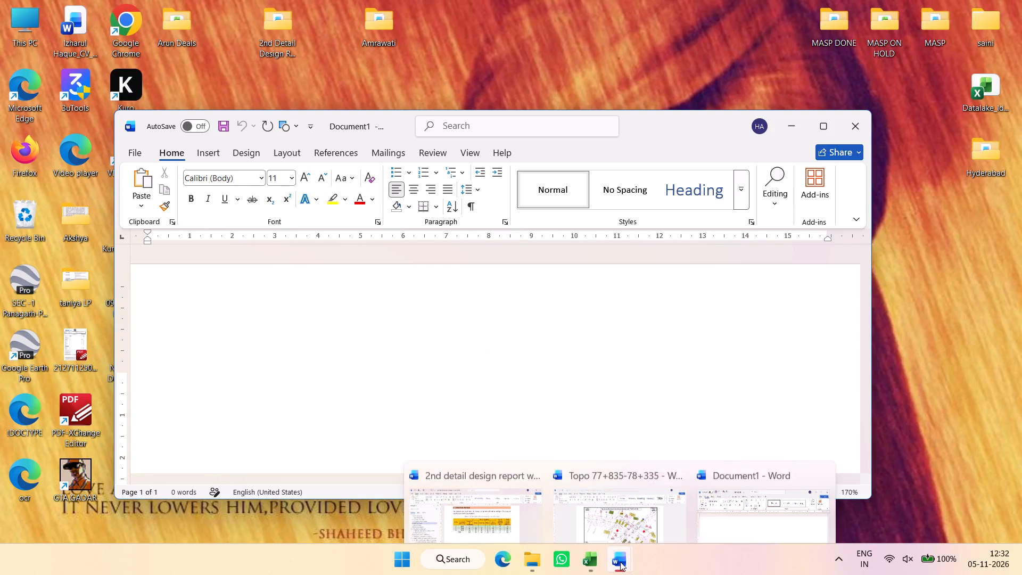
left_click(771, 504)
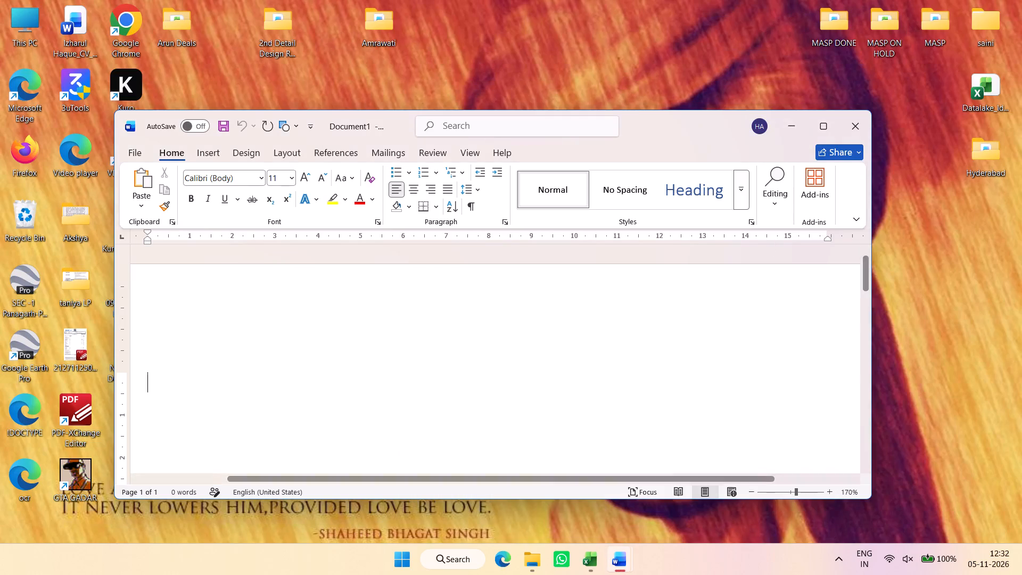
scroll(660, 349, "down", 4)
scroll(772, 196, "up", 4)
left_click(127, 149)
left_click(169, 251)
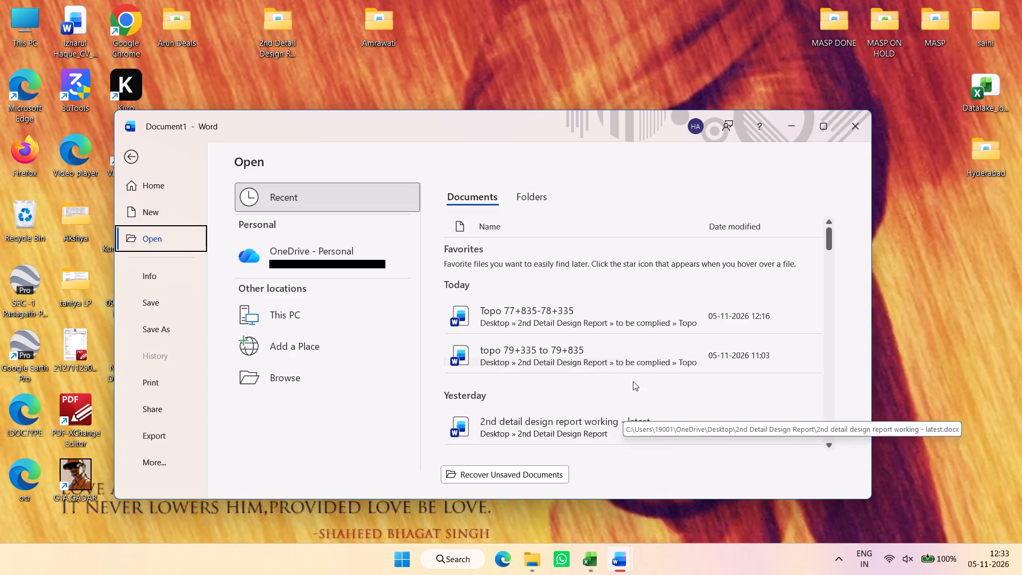
left_click(628, 348)
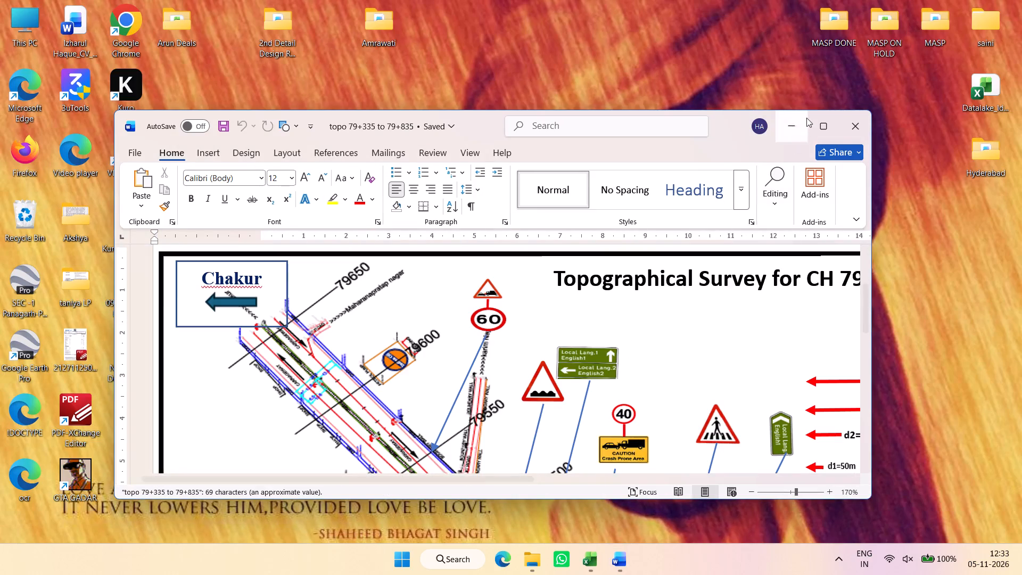
left_click(825, 117)
Review the signboards and leader arrows across the whole CH 79+335 to 79+835 survey drawing.
scroll(584, 325, "down", 4)
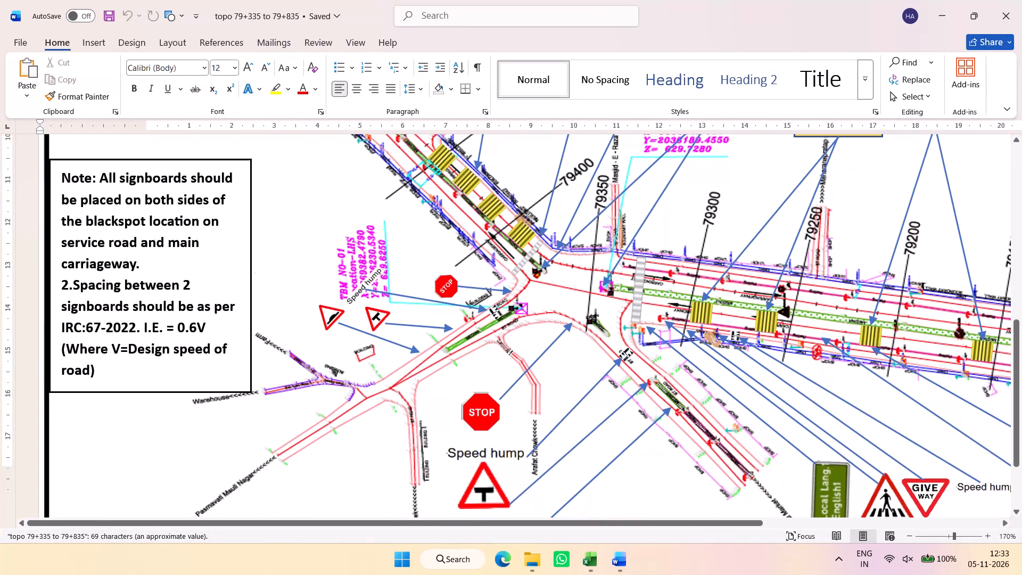
scroll(590, 322, "down", 5, "ctrl")
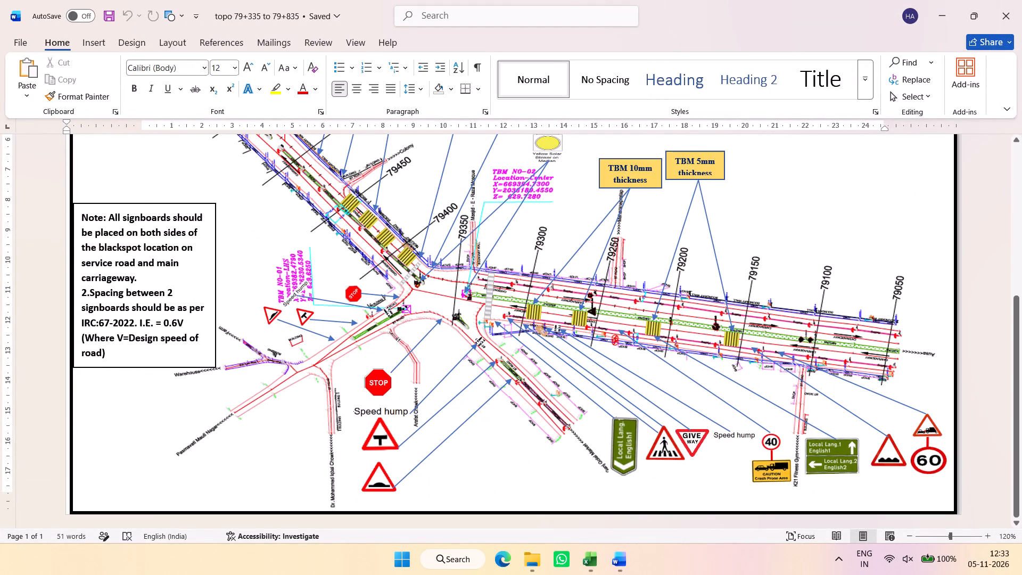
scroll(469, 251, "down", 3, "ctrl")
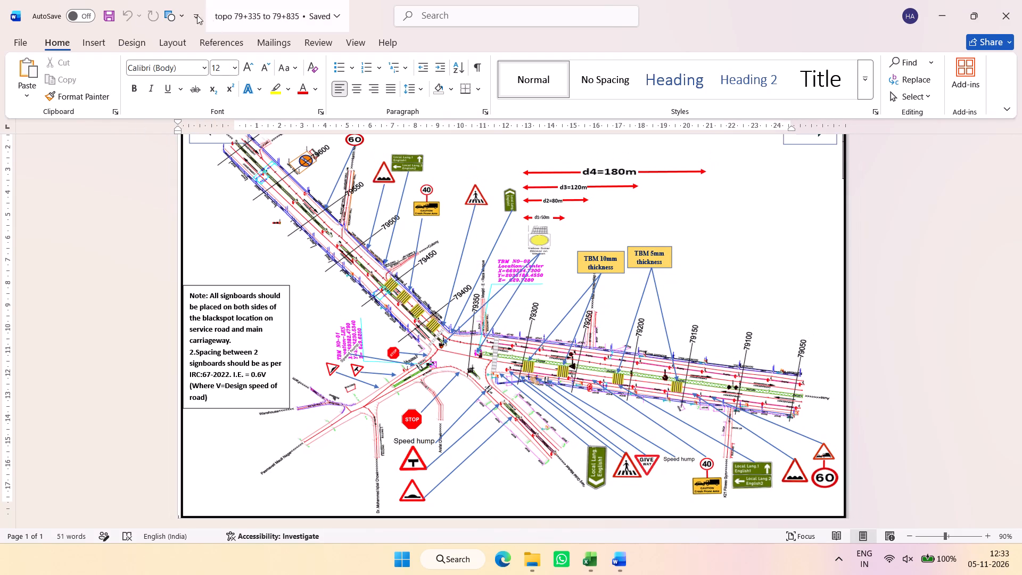
double_click(114, 20)
Copy the blue arrow sign with its yellow-black hazard marker from Topo 77+835-78+335 and paste it into topo 79+335 to 79+835.
left_click(609, 563)
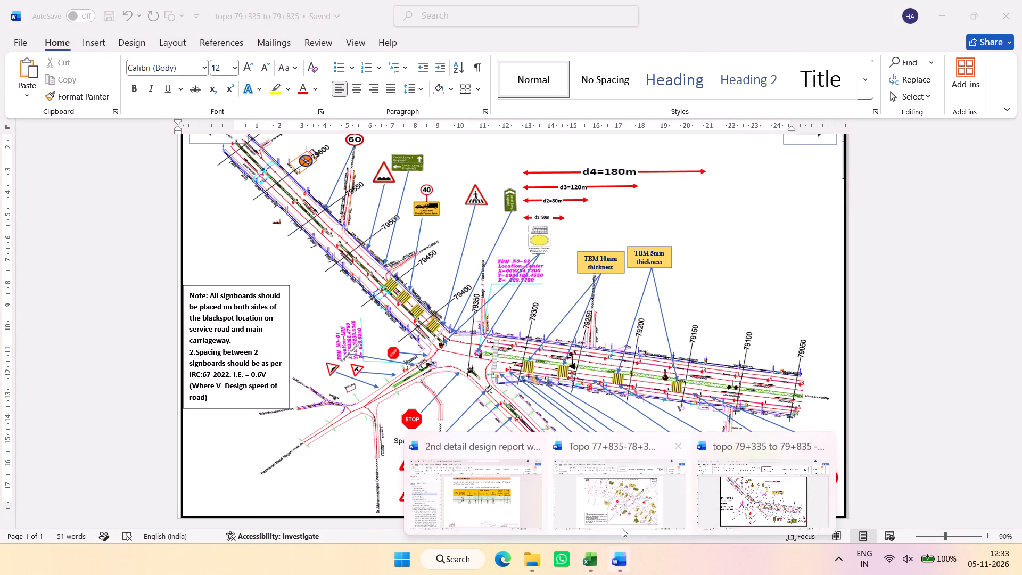
left_click(638, 504)
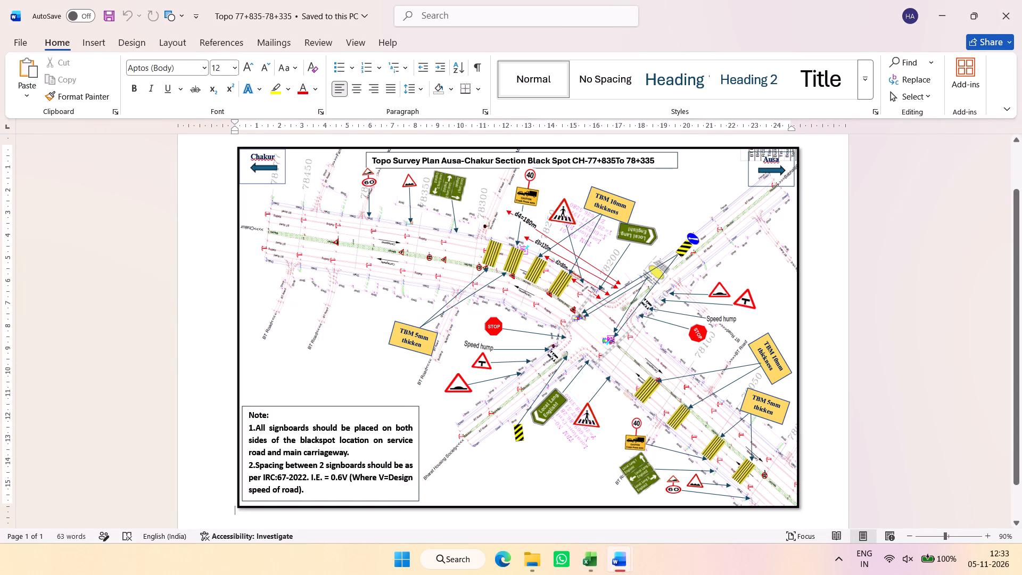
left_click(689, 247)
key("ctrl+c")
key("ctrl+c")
key("alt+Tab")
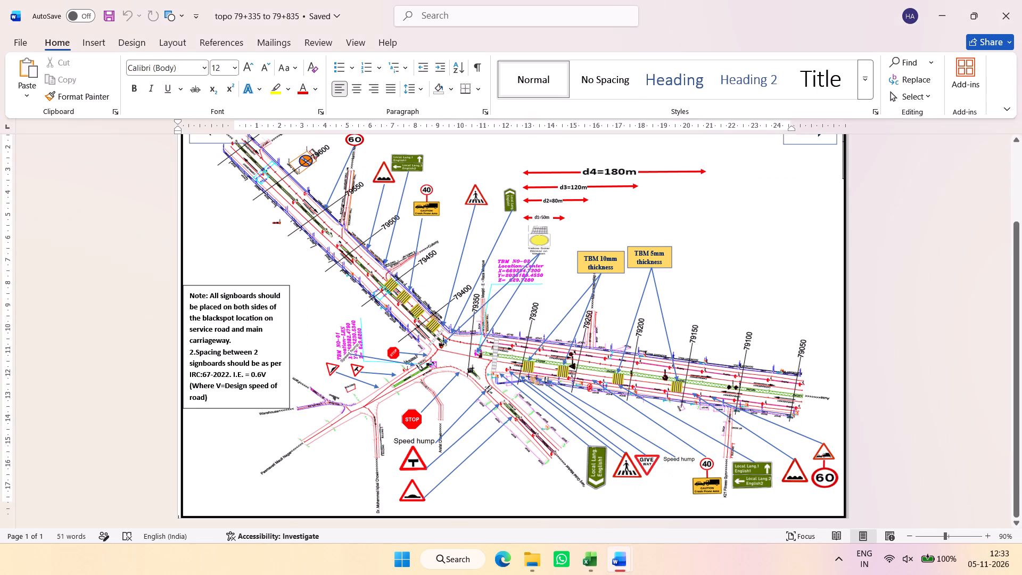
key("ctrl+v")
Place the pasted blue arrow and hazard marker sign beside the TBM NO-02 text, above chainage 79300.
left_click_drag(242, 213, 399, 301)
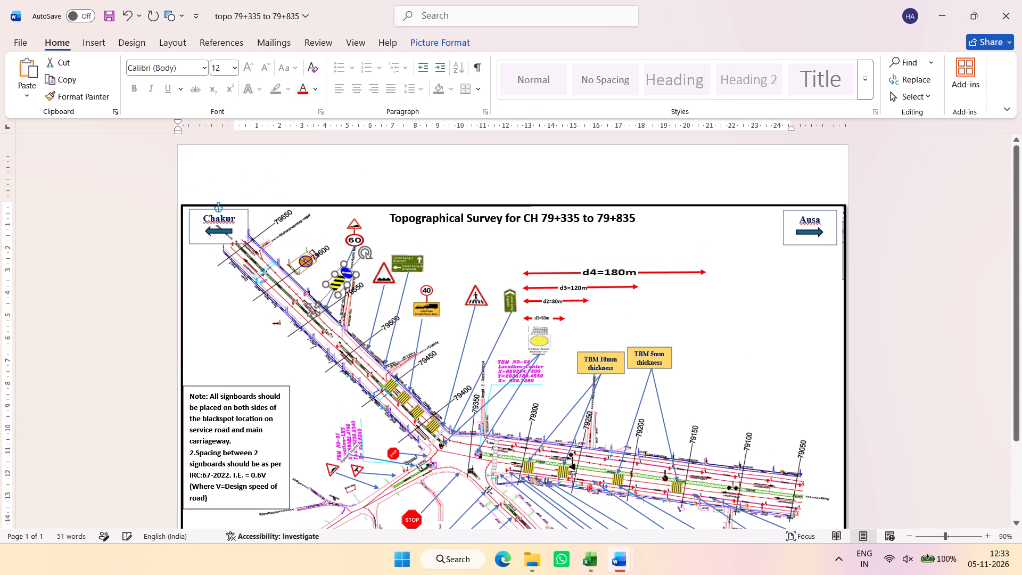
left_click_drag(399, 301, 589, 335)
scroll(515, 467, "up", 7, "ctrl")
scroll(535, 373, "down", 1)
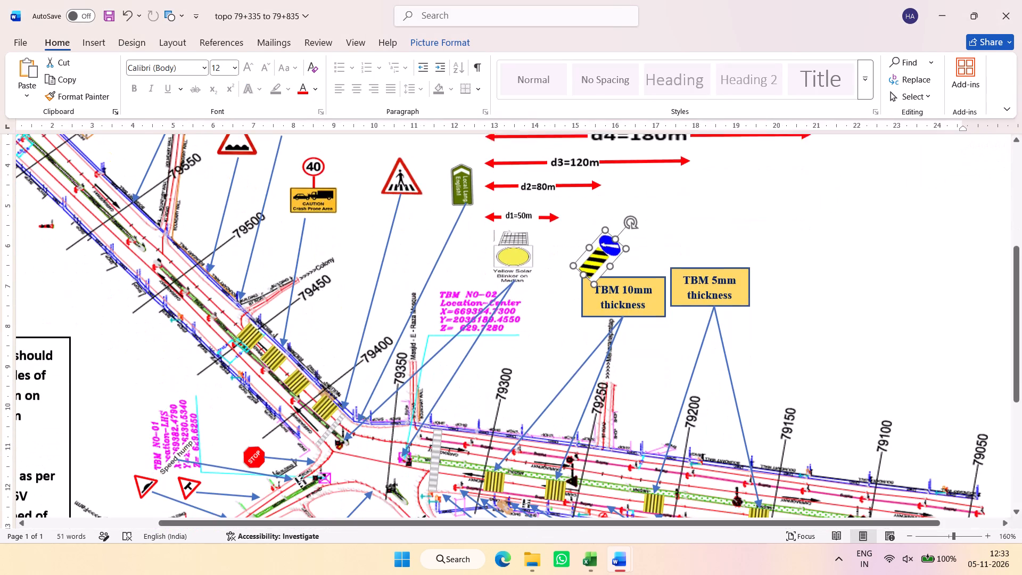
left_click_drag(594, 250, 504, 327)
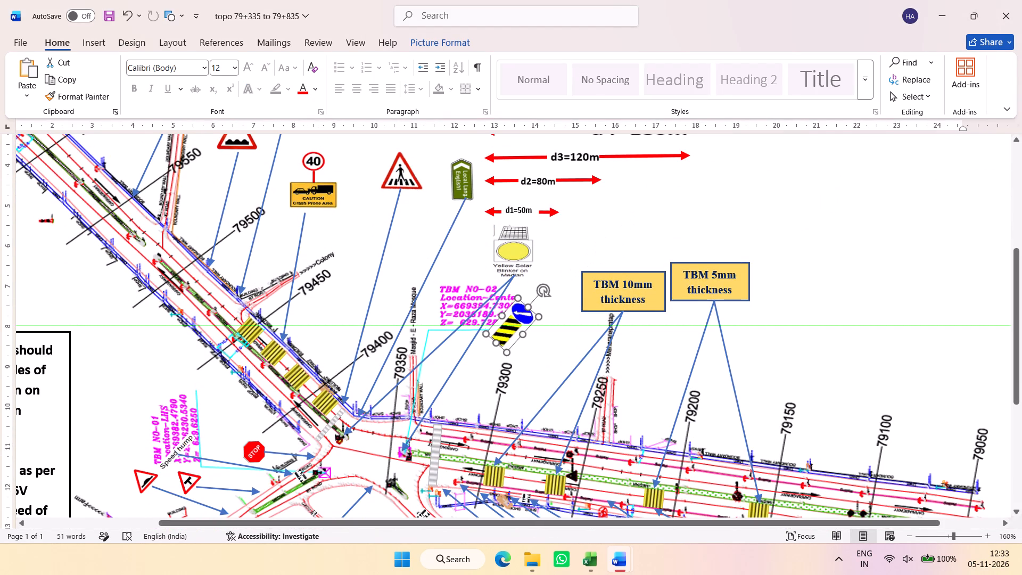
left_click_drag(504, 327, 518, 327)
Duplicate the yellow solar blinker's leader to the median near chainage 79400 and join the copy's tail to the hazard marker sign.
left_click(469, 317)
left_click_drag(464, 321, 474, 327, "ctrl")
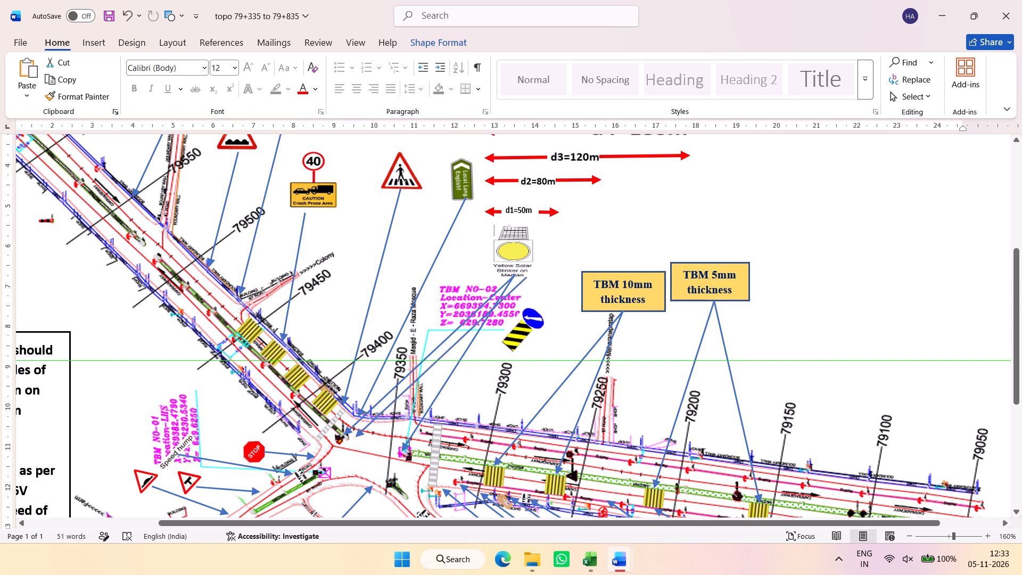
left_click_drag(474, 327, 458, 319, "ctrl")
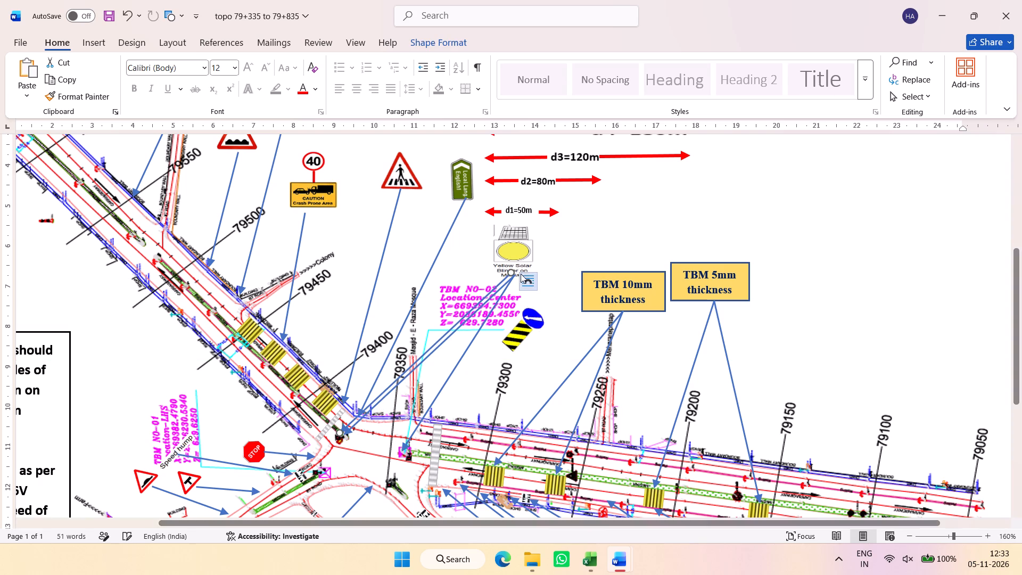
left_click_drag(513, 272, 504, 349)
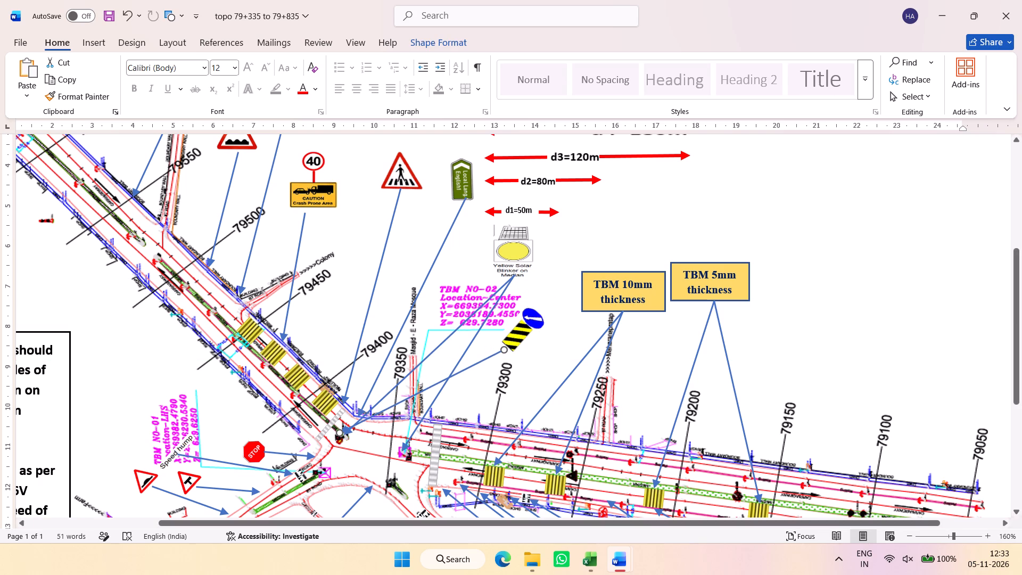
Duplicate the hazard marker sign's leader, pointing the copy at the median end near chainage 79350 and joining its tail to the same sign.
left_click_drag(461, 368, 529, 384, "ctrl")
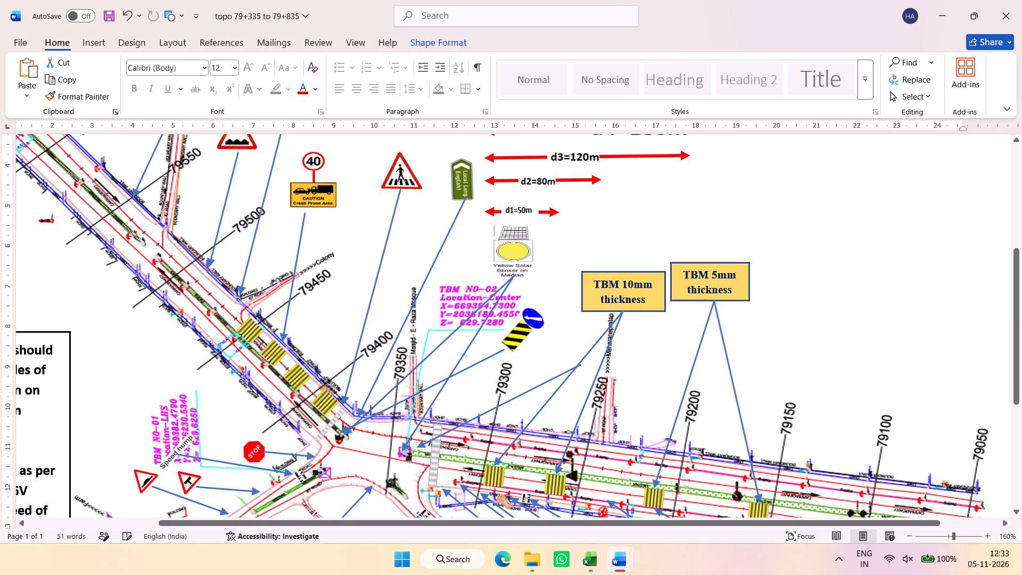
left_click_drag(529, 384, 527, 388, "ctrl")
left_click_drag(573, 368, 530, 362)
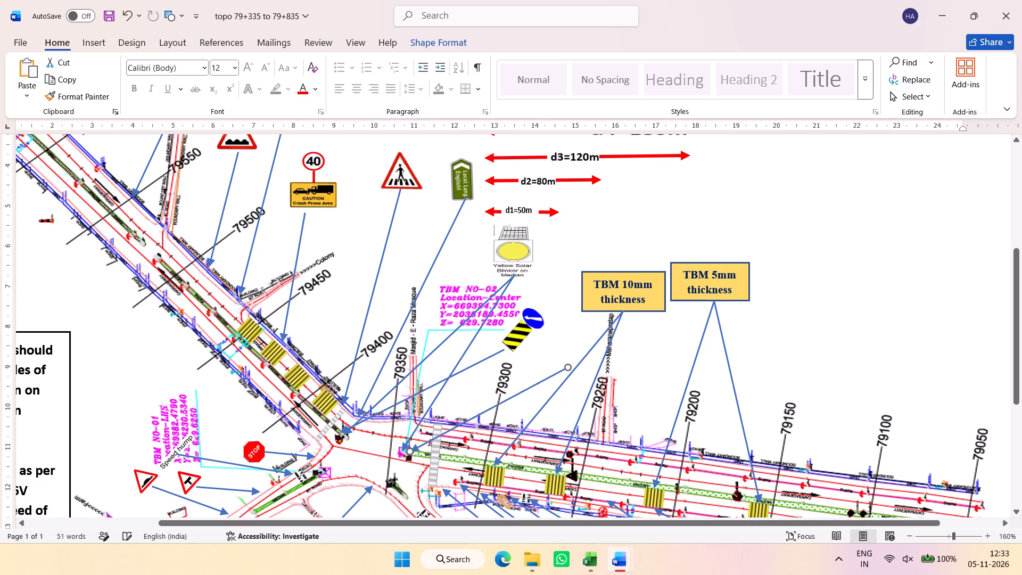
left_click_drag(530, 362, 506, 350)
left_click(523, 351)
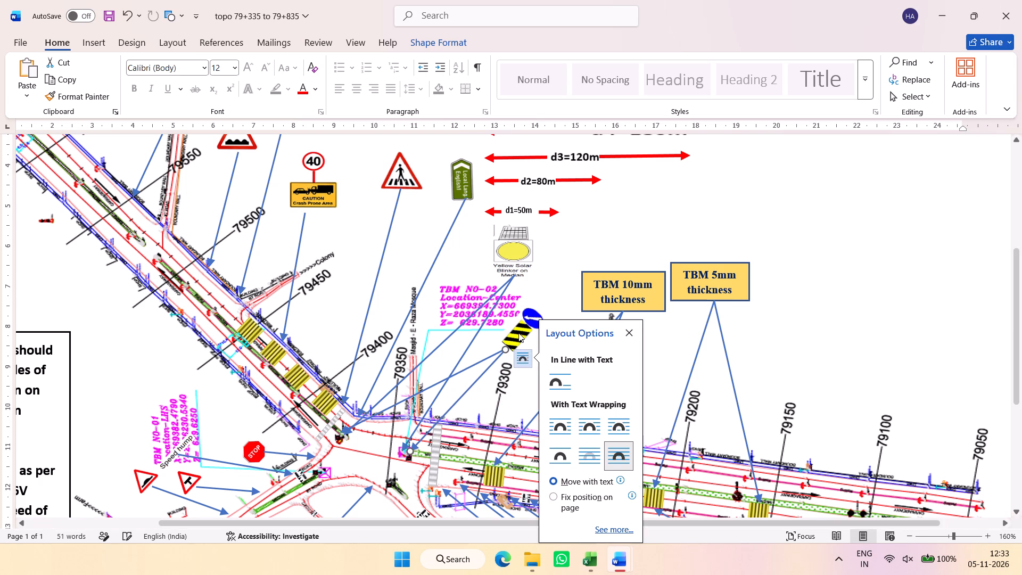
left_click(518, 332)
left_click(521, 331)
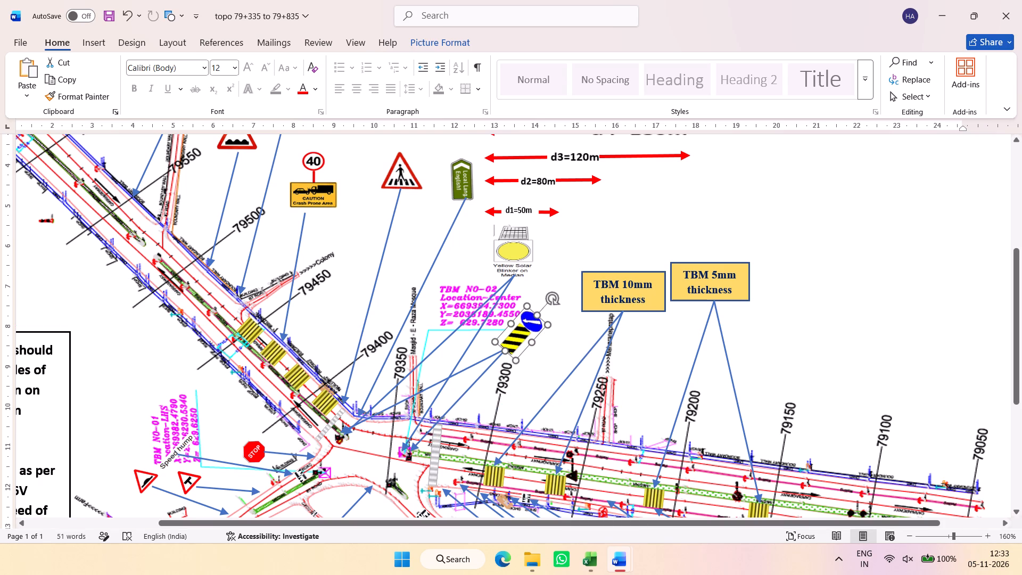
left_click(534, 347)
Examine the lower row of signboards and the complete survey drawing with the added hazard marker sign.
scroll(544, 352, "down", 2, "ctrl")
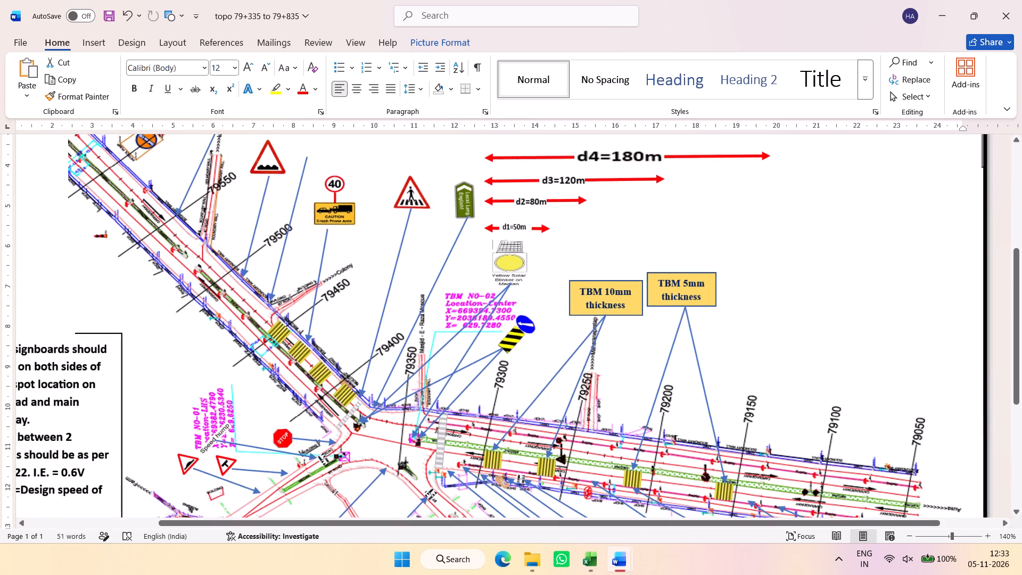
scroll(374, 333, "down", 2, "ctrl")
scroll(386, 339, "down", 1)
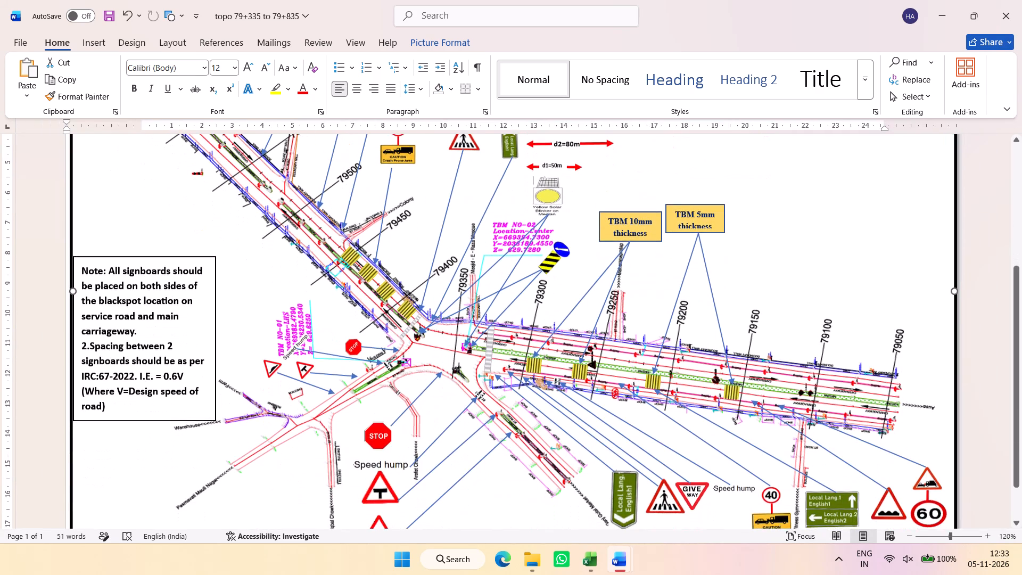
left_click(662, 505)
scroll(631, 367, "down", 1)
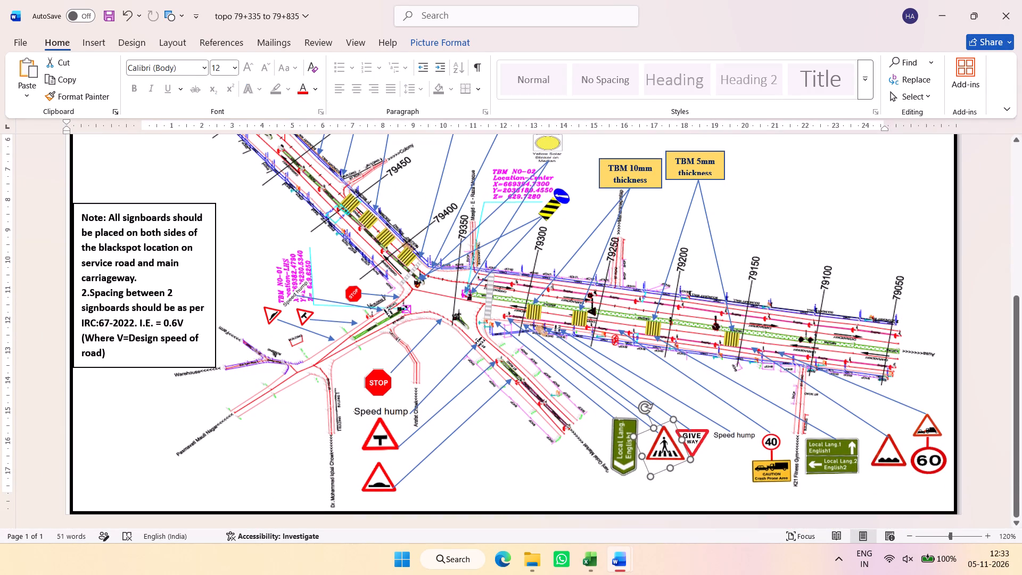
left_click(779, 244)
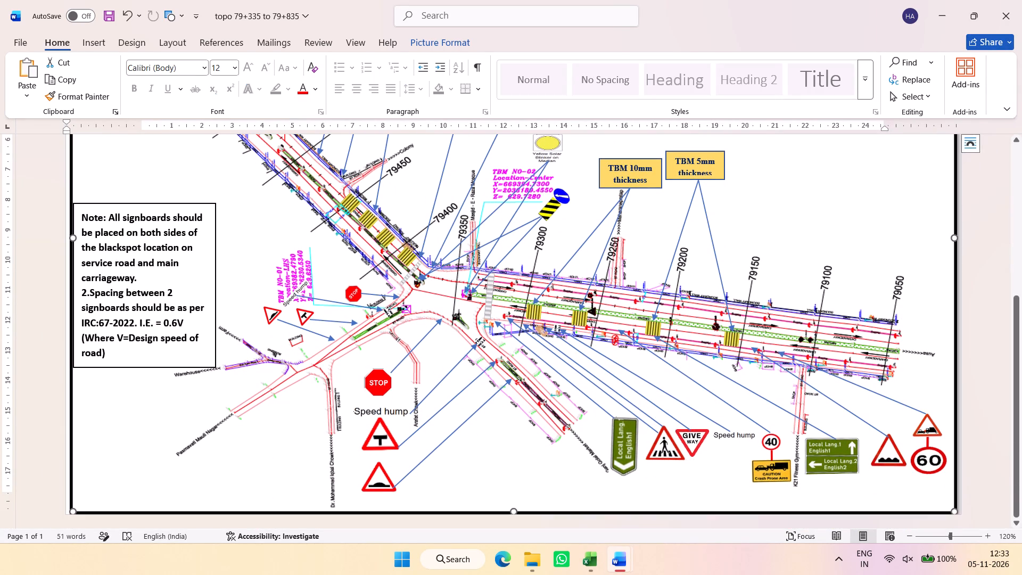
scroll(604, 338, "down", 4, "ctrl")
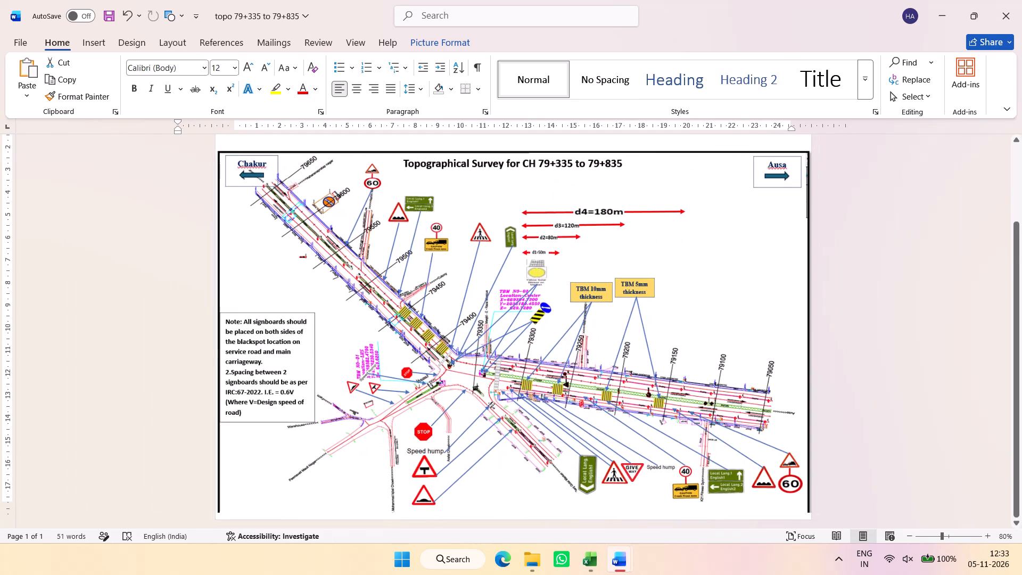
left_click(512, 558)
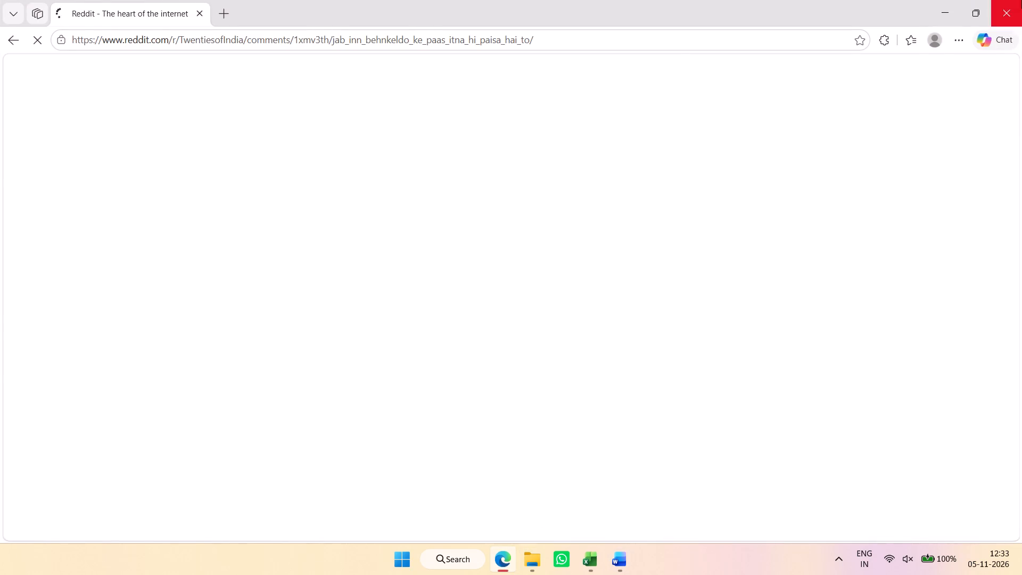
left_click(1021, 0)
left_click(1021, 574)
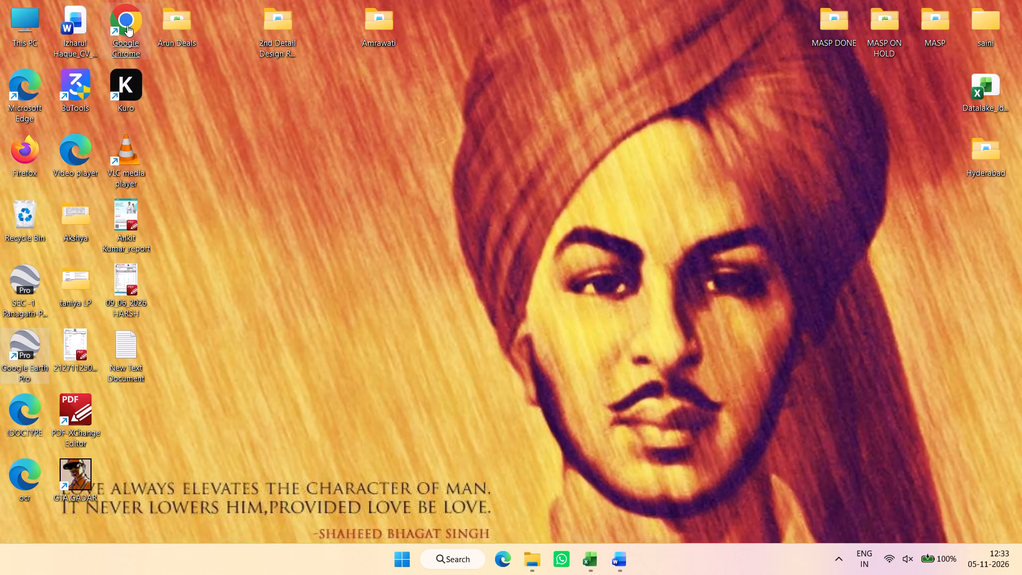
Switch to Google Chrome, search Google for "traffic mergin from left sign png" and show the image results.
left_click(127, 25)
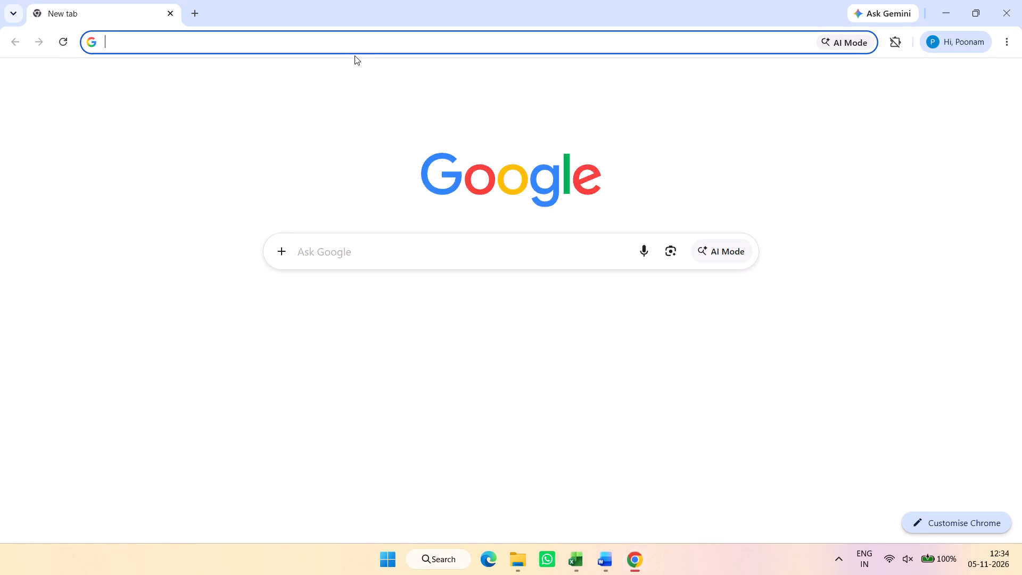
left_click(355, 47)
type("gr")
key("BackSpace")
key("BackSpace")
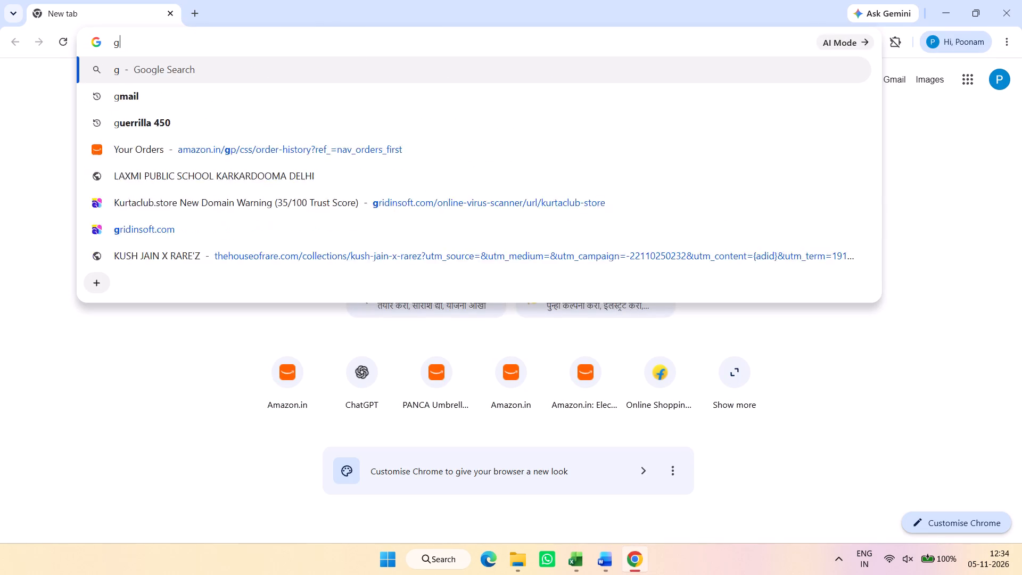
key("BackSpace")
type("traffic mergin from left sign")
key("space")
type("png")
key("Return")
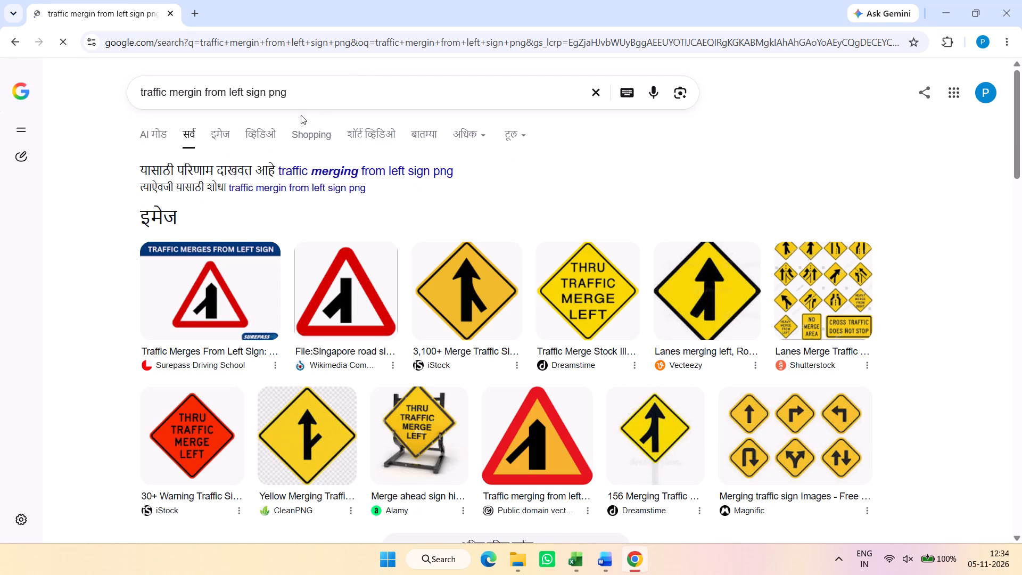
left_click(238, 142)
left_click(227, 141)
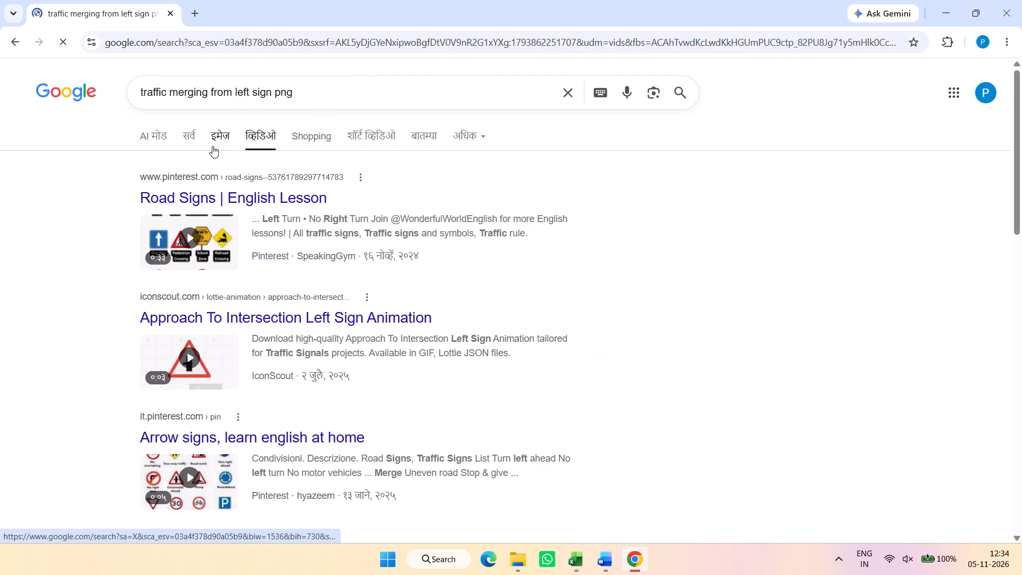
left_click(215, 141)
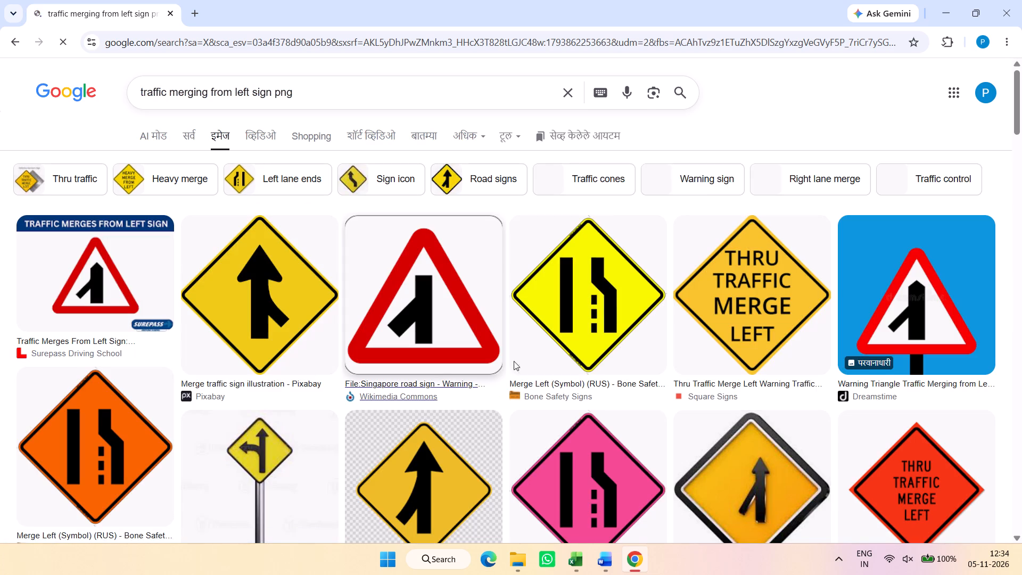
Look through the image results for a suitable traffic merging from left sign.
scroll(579, 298, "down", 3)
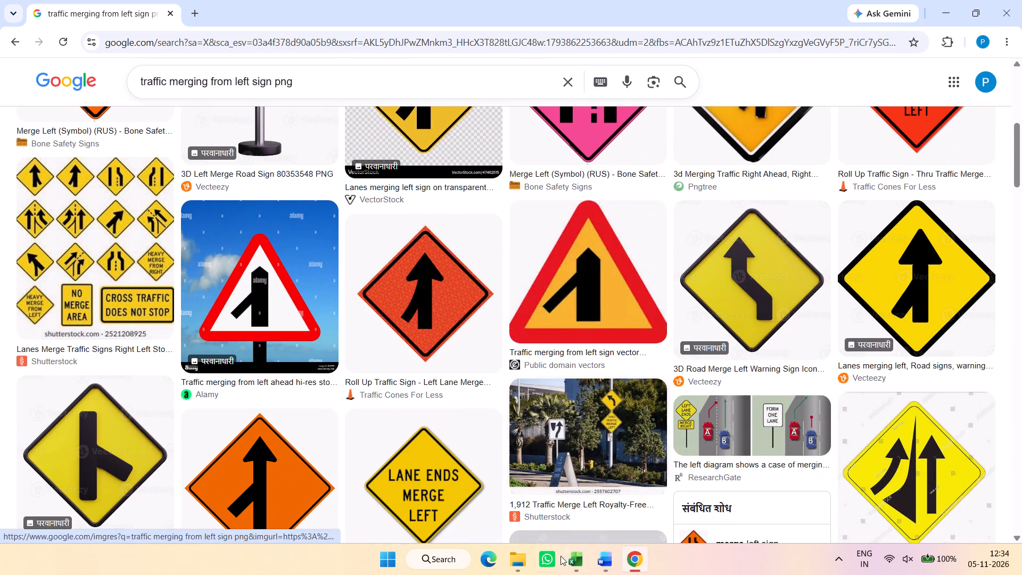
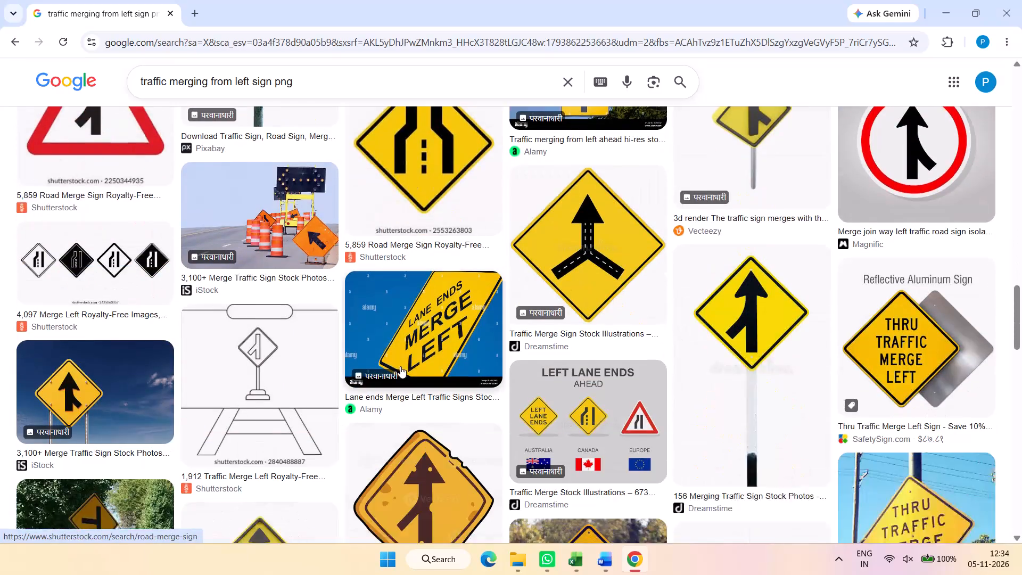
Look through further image results for a traffic merging from left sign and close Google Chrome.
scroll(400, 366, "down", 5)
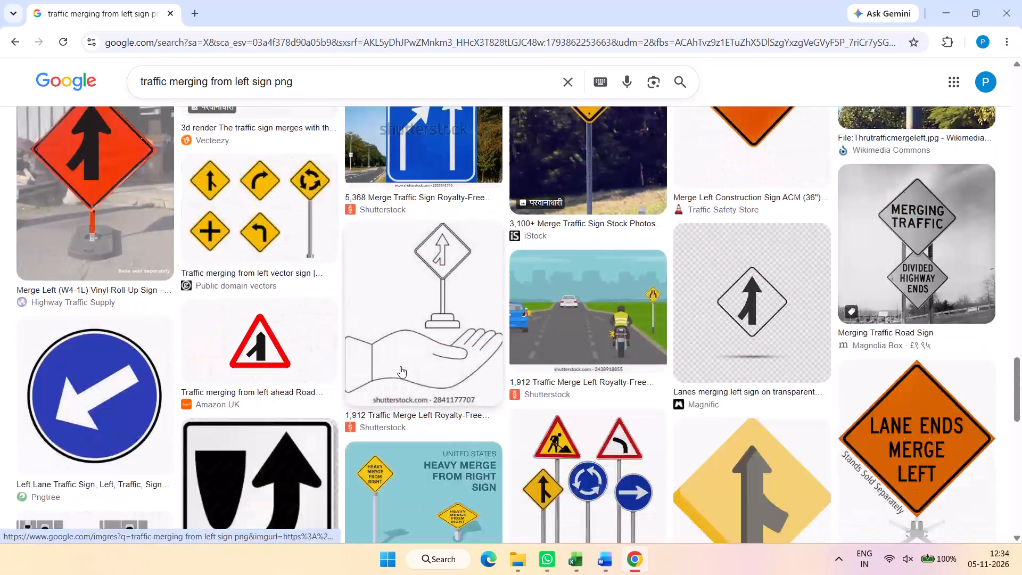
scroll(385, 356, "down", 6)
left_click(1021, 0)
Switch to File Explorer and open the PDF irc.gov.in.067.2022 - Copy from drive D's ALL IRC & Circular collection, New download folder.
left_click(533, 564)
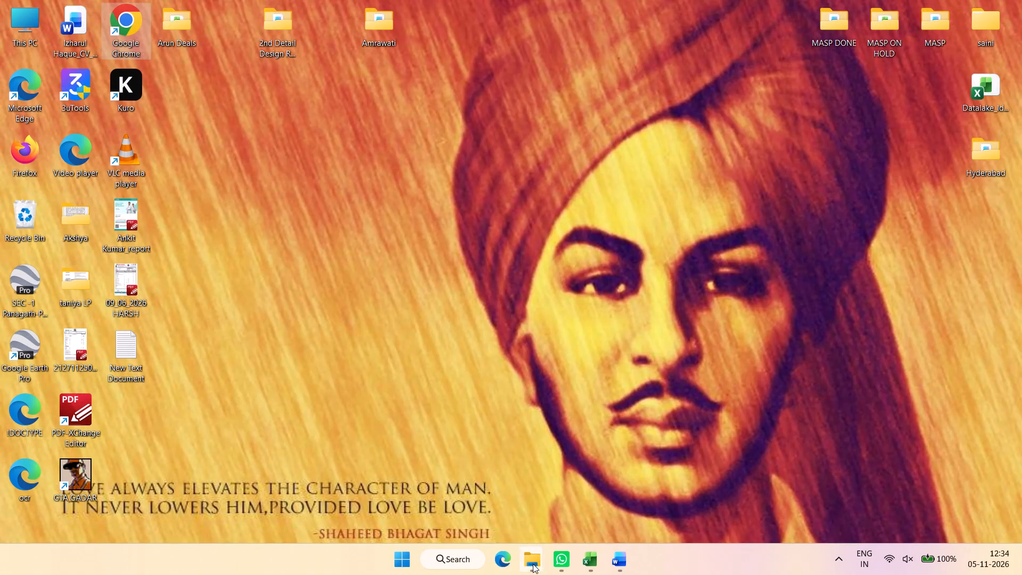
left_click(507, 490)
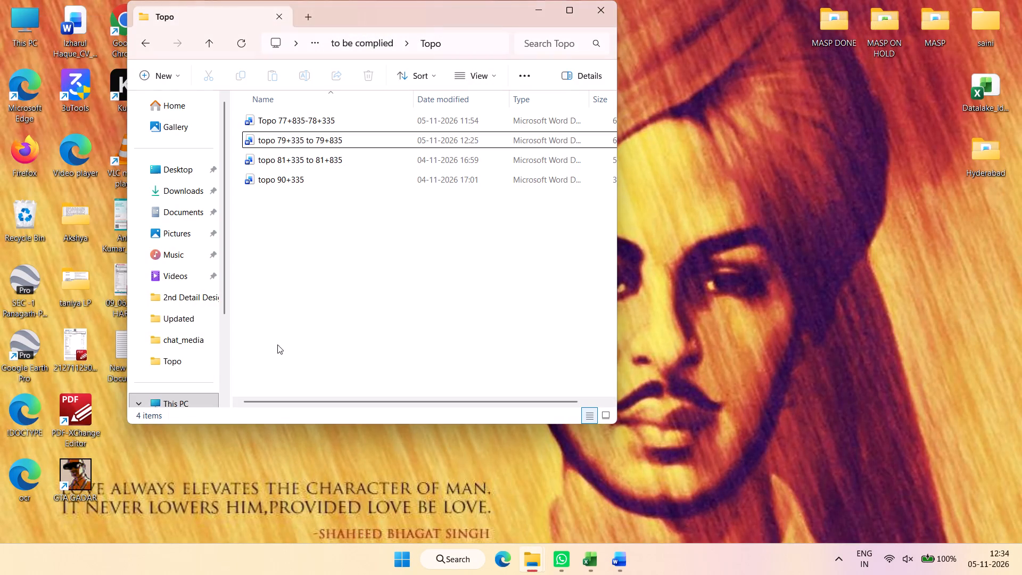
scroll(203, 334, "down", 2)
left_click(174, 326)
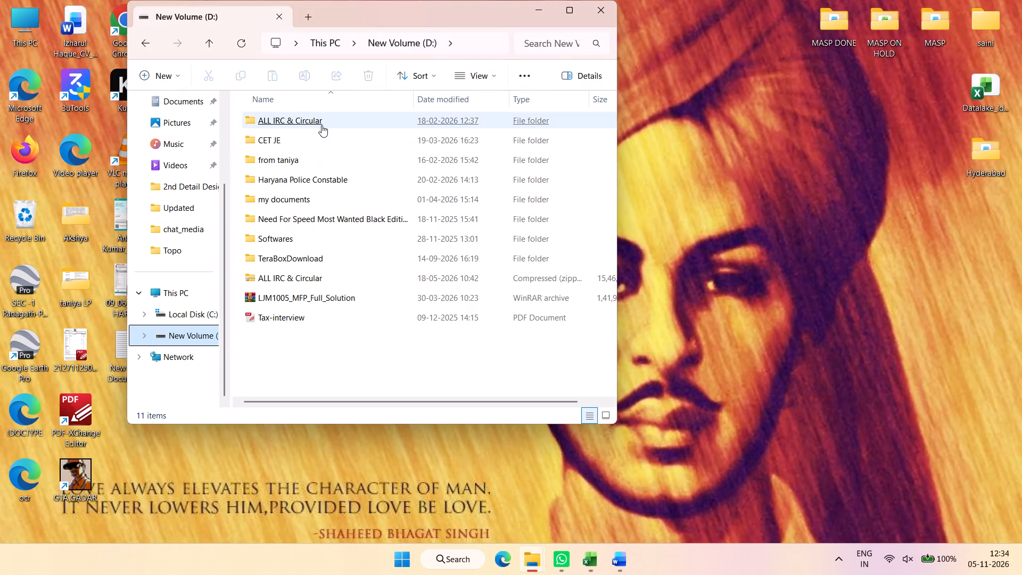
left_click(321, 125)
left_click(317, 176)
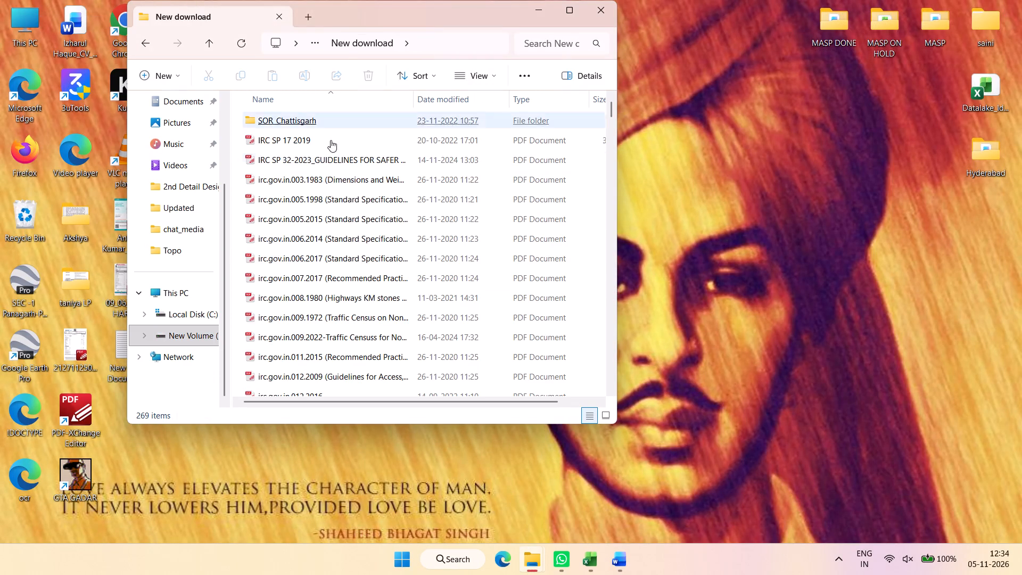
scroll(347, 291, "down", 12)
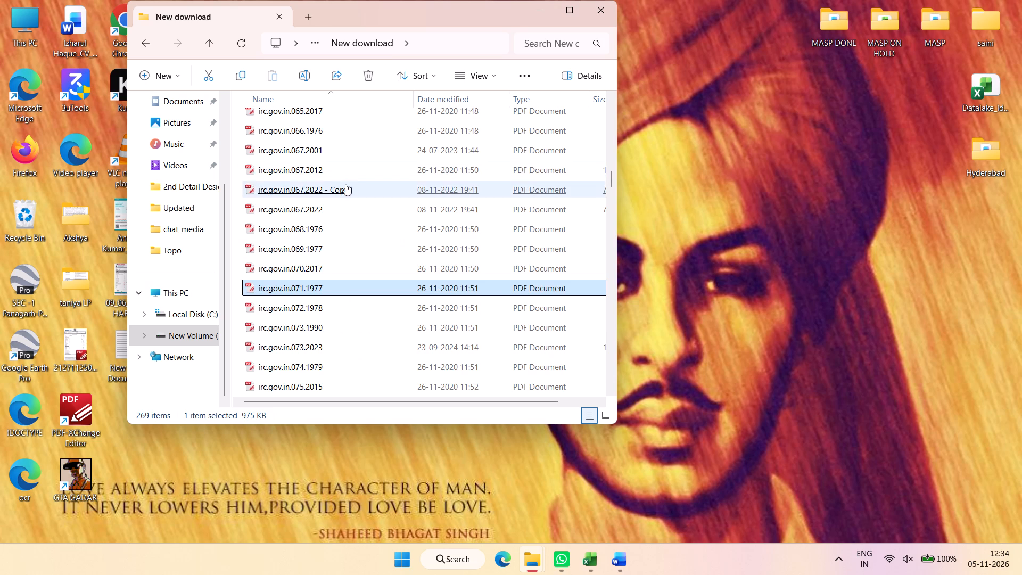
left_click(345, 184)
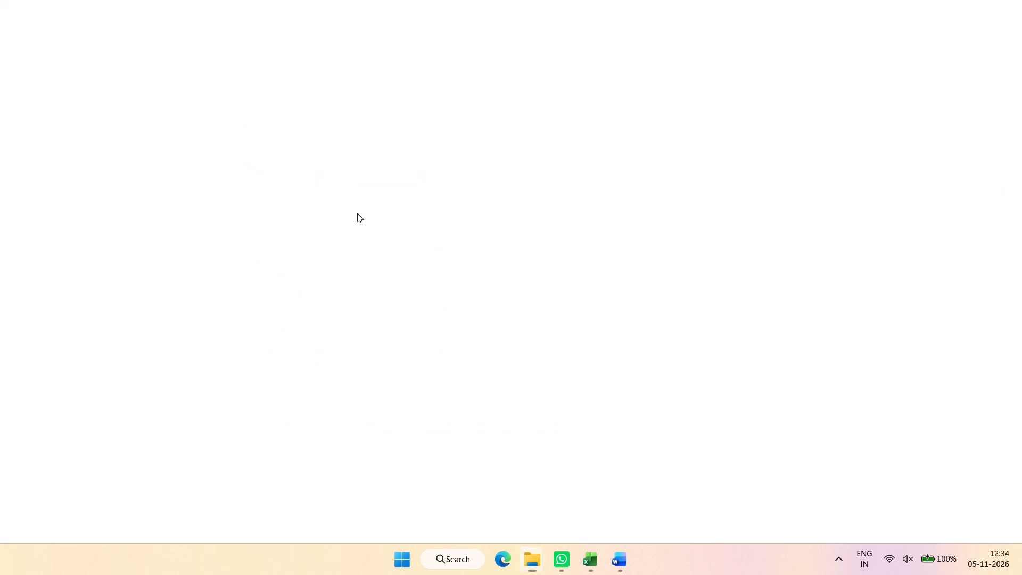
Look through the cautionary sign plates in the IRC:67-2022 PDF for the merging traffic ahead (from left) sign.
scroll(570, 295, "down", 8)
scroll(571, 283, "down", 8, "ctrl")
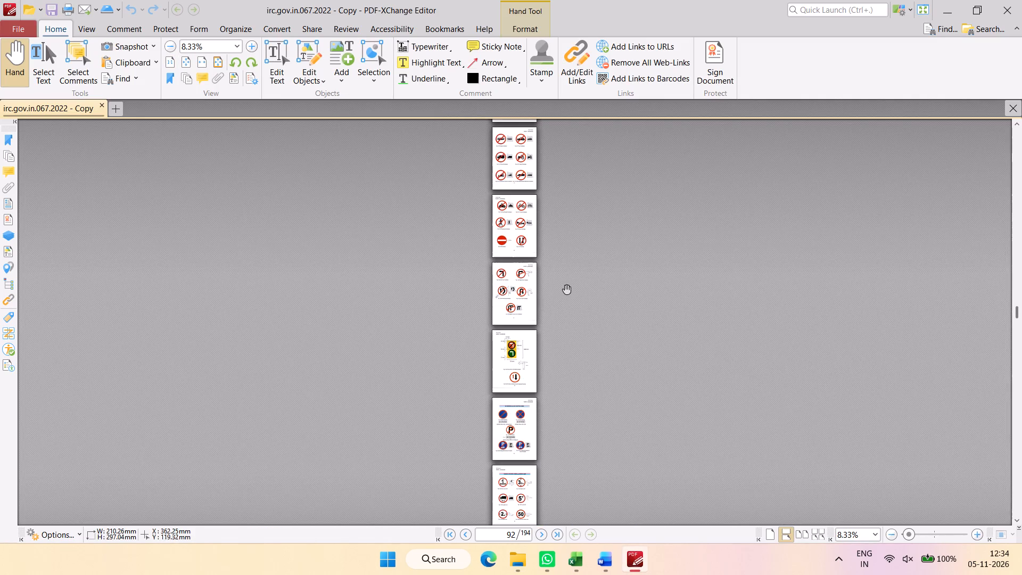
scroll(566, 289, "down", 8)
scroll(510, 377, "up", 3, "ctrl")
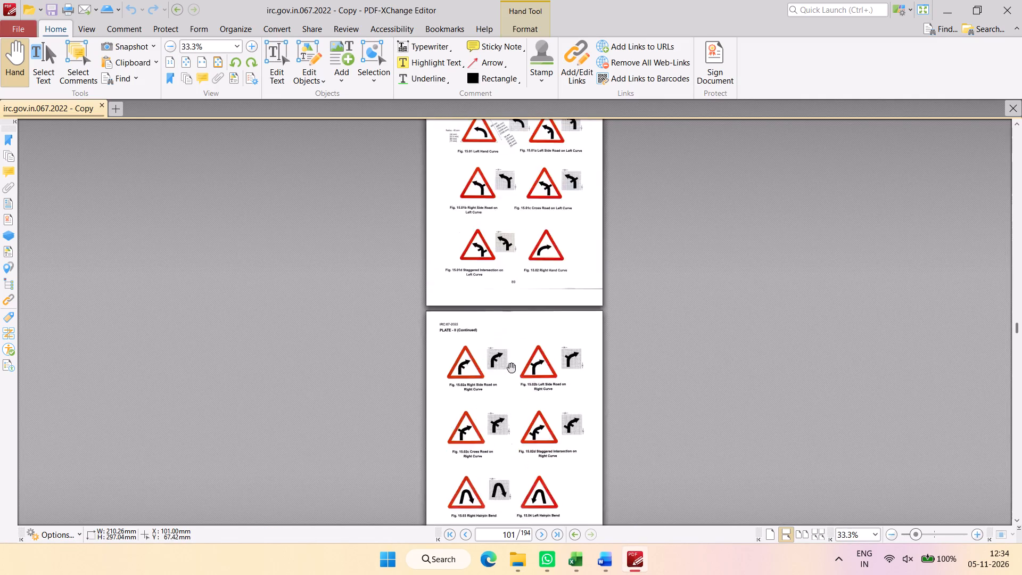
scroll(511, 367, "up", 1, "ctrl")
scroll(511, 366, "down", 12)
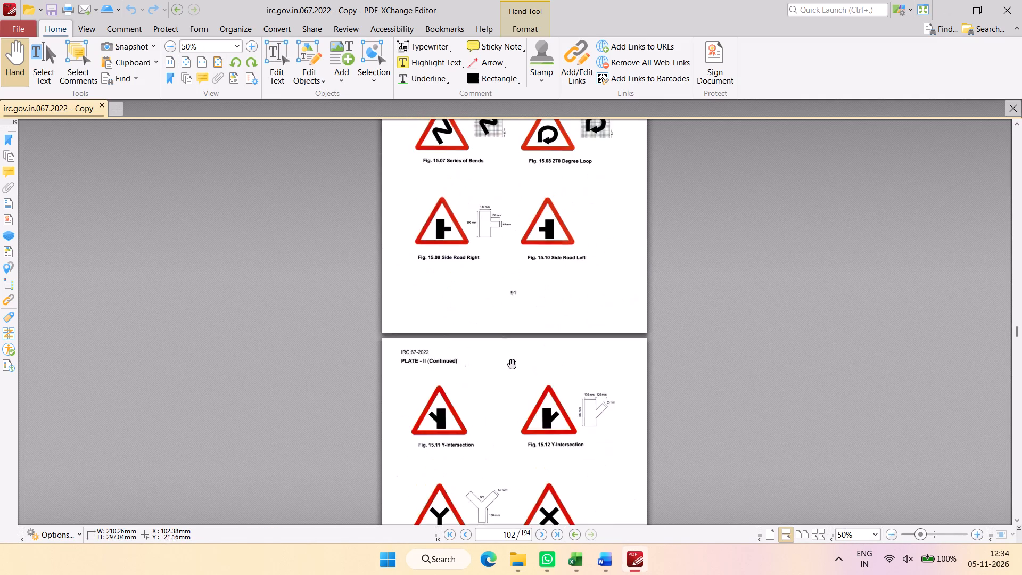
scroll(512, 364, "down", 10)
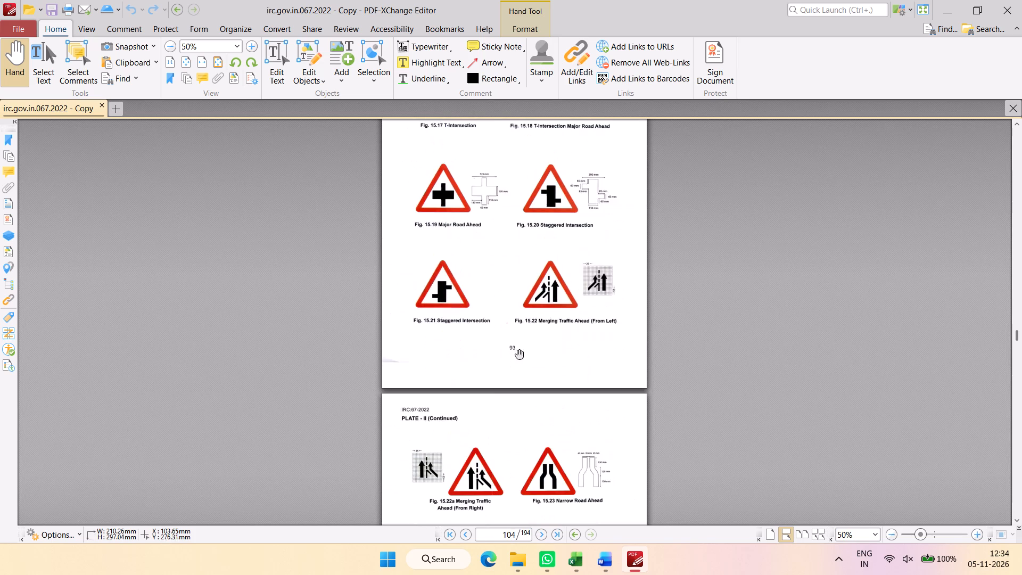
Capture a screen snip of the Fig. 15.22 Merging Traffic Ahead (From Left) triangle sign at 200% zoom.
scroll(564, 293, "up", 6, "ctrl")
scroll(633, 288, "up", 2, "ctrl")
left_click_drag(663, 280, 656, 285, "ctrl")
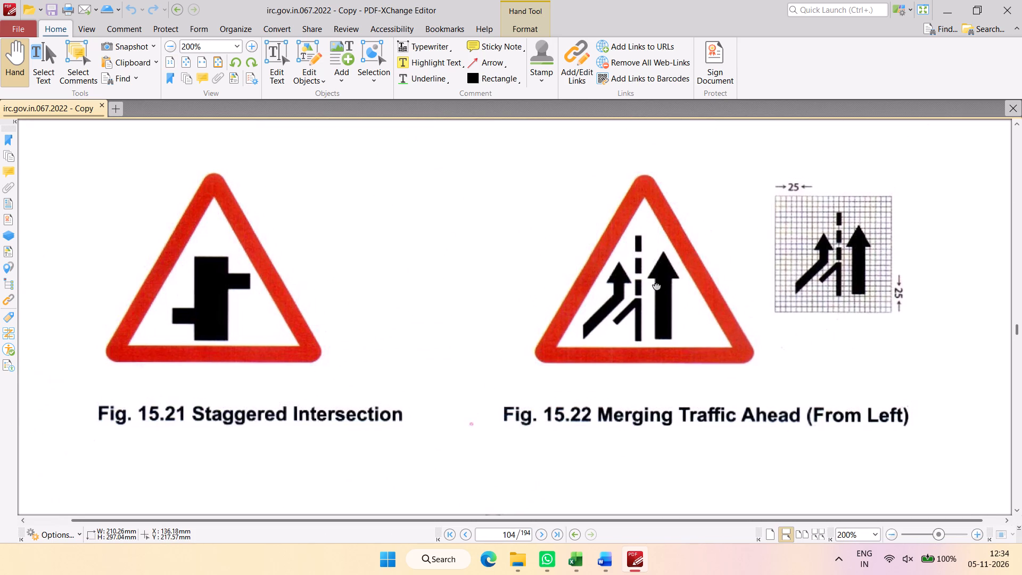
left_click_drag(656, 285, 650, 285, "ctrl")
key("Print")
left_click_drag(760, 371, 661, 225)
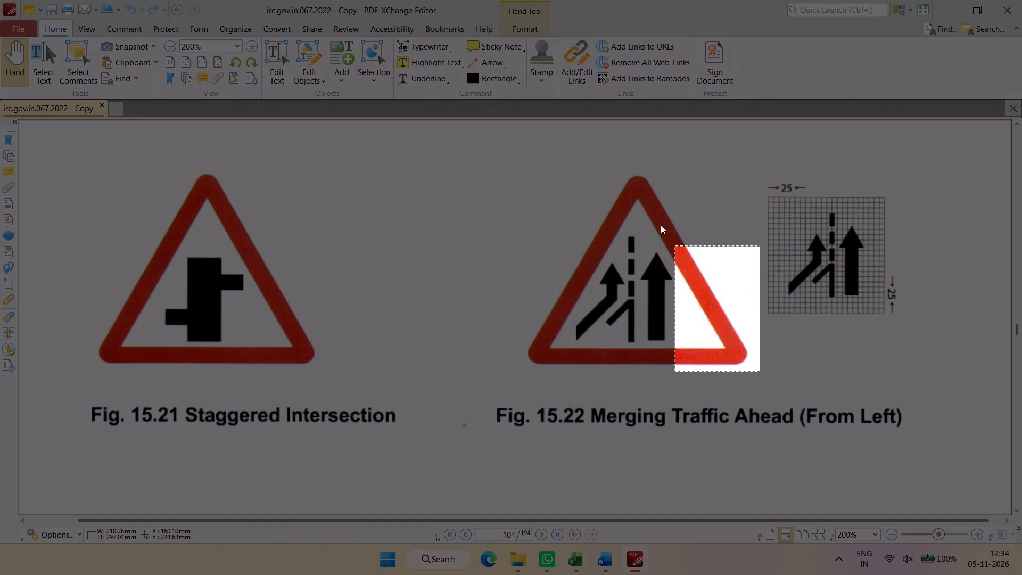
left_click_drag(661, 225, 526, 170)
Switch to the topo 79+335 to 79+835 document in Word and paste the captured merging traffic sign.
key("alt+Tab")
key("alt+Tab")
key("alt+Tab")
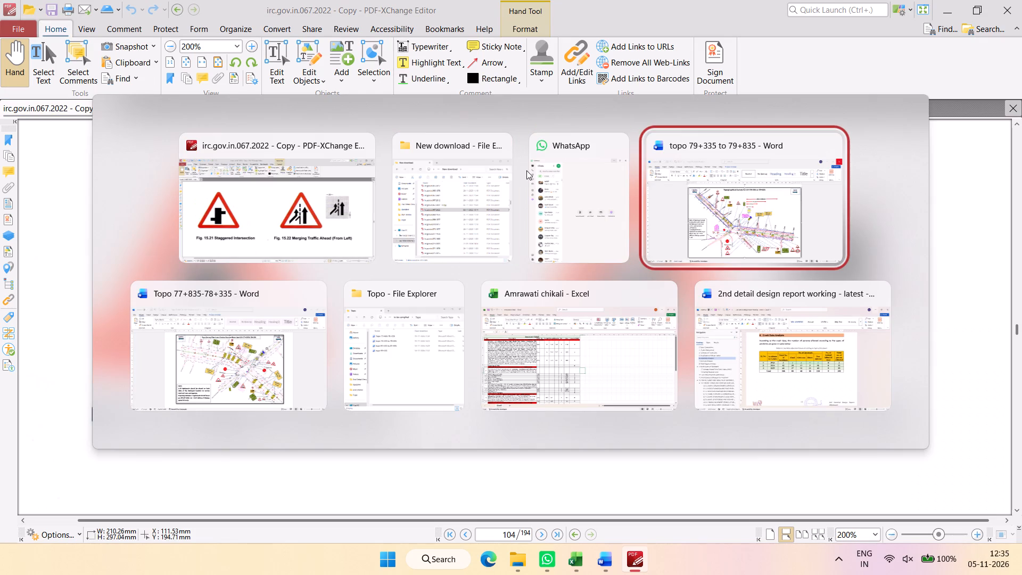
scroll(627, 275, "down", 9)
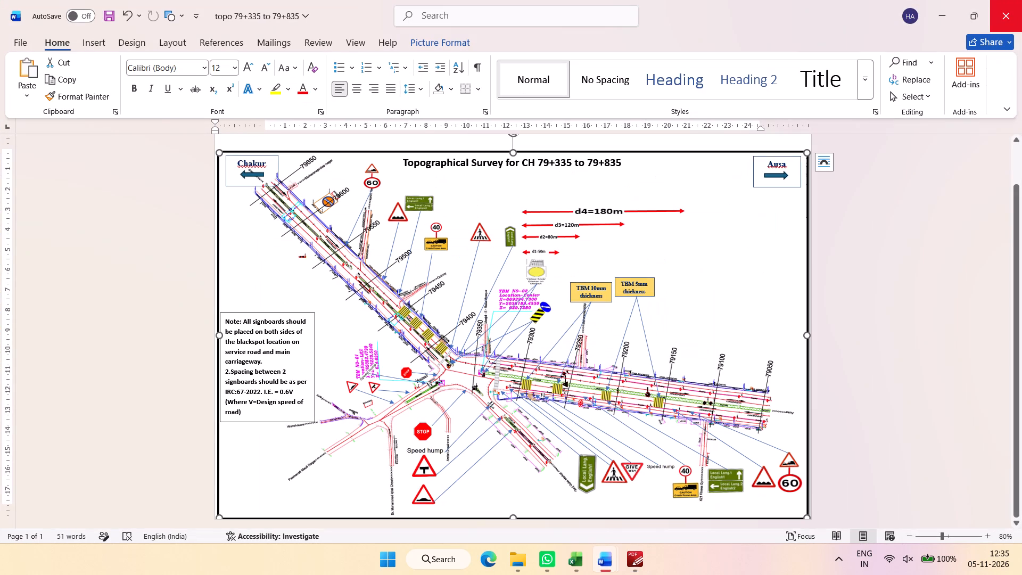
scroll(627, 274, "down", 3)
key("ctrl+v")
scroll(410, 295, "up", 8)
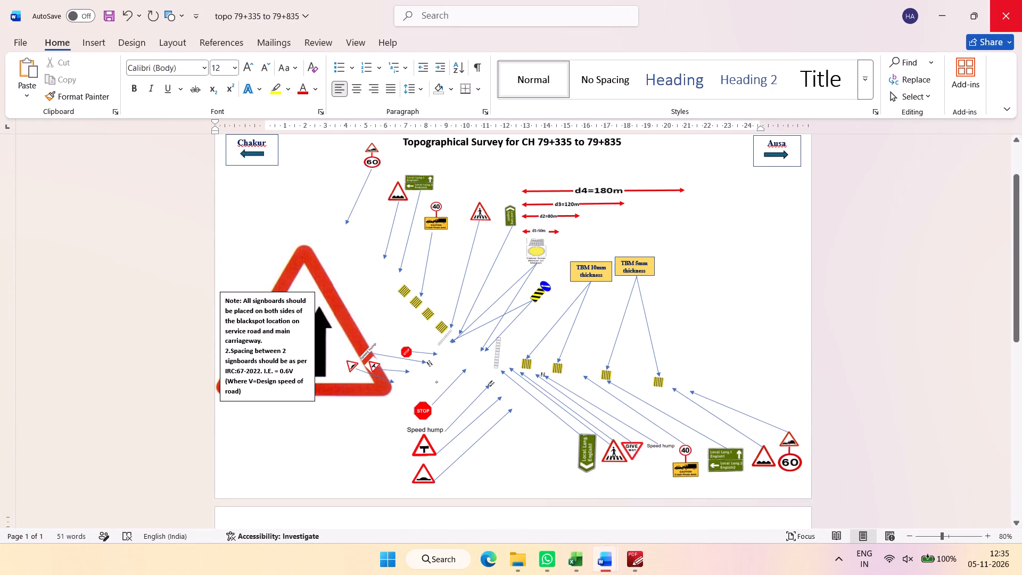
Set the pasted merging traffic sign's text wrapping to In Front of Text.
left_click(340, 322)
left_click(425, 249)
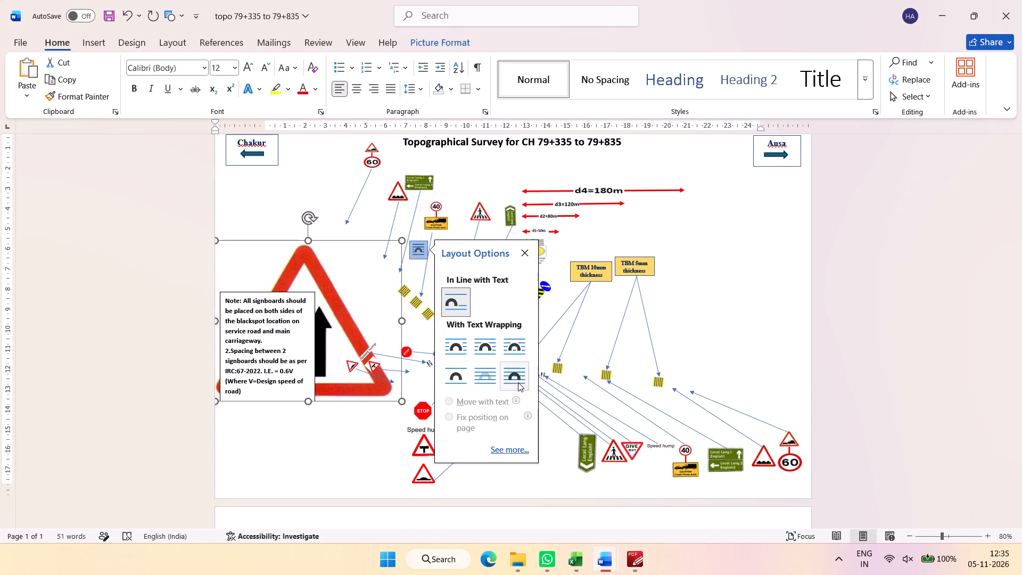
left_click(518, 382)
Shrink the merging traffic sign to about 2.16 cm by 2.51 cm and place it just above the Note box.
left_click_drag(401, 424, 287, 302)
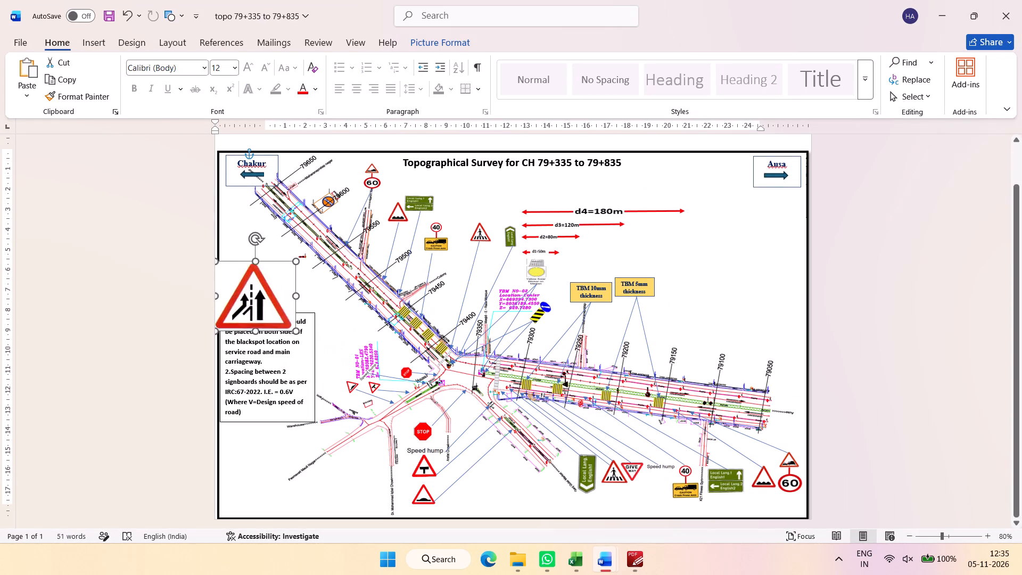
left_click_drag(287, 302, 257, 281)
double_click(251, 276)
left_click_drag(248, 278, 281, 269)
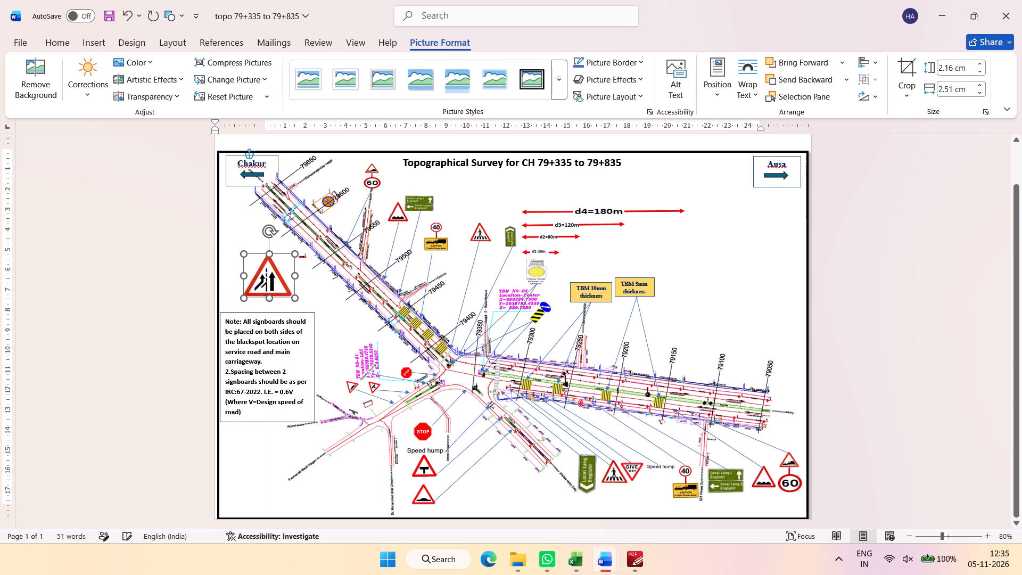
left_click_drag(281, 269, 282, 268)
Open the picture colour options for the merging traffic sign.
left_click(123, 61)
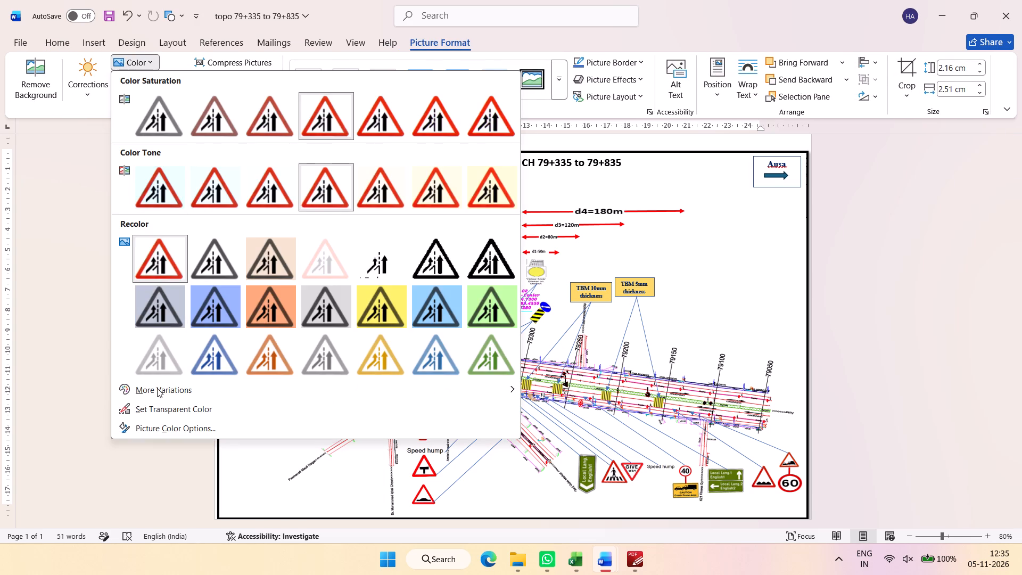
In the Word drawing, make the merging sign picture's white background transparent using Set Transparent Color.
left_click(151, 406)
left_click(292, 261)
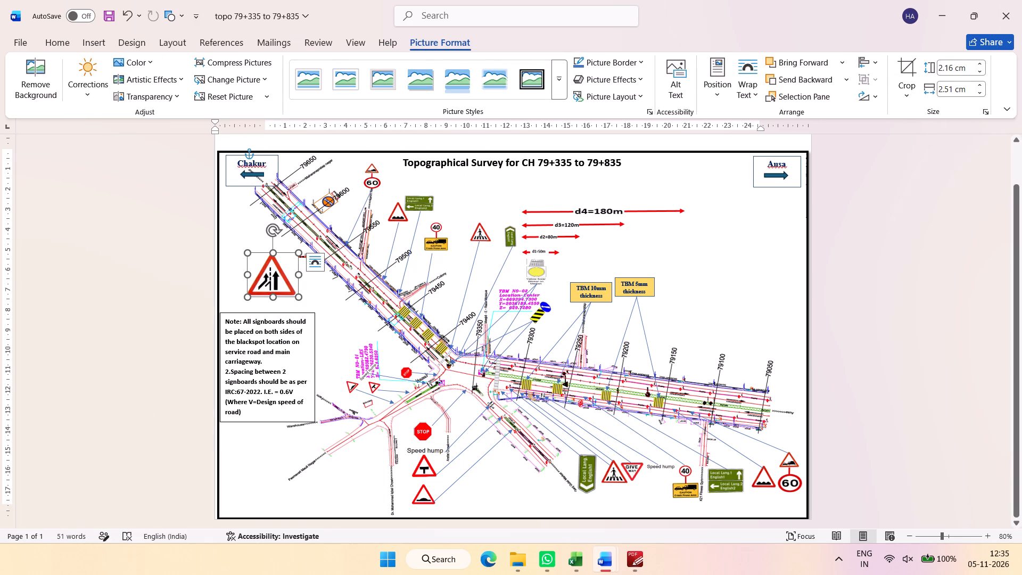
left_click(131, 51)
left_click(133, 56)
left_click(96, 50)
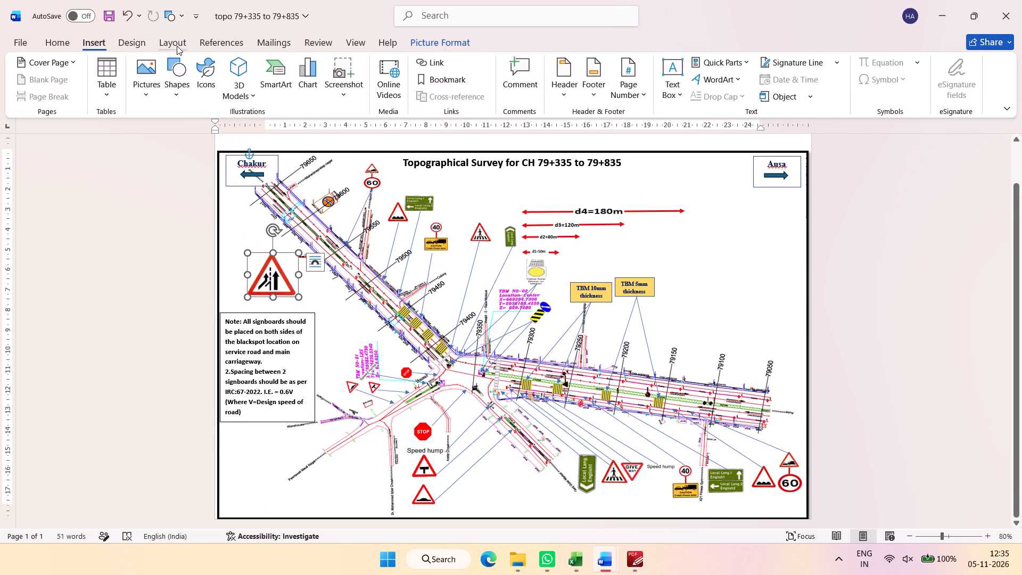
left_click(179, 45)
left_click(451, 38)
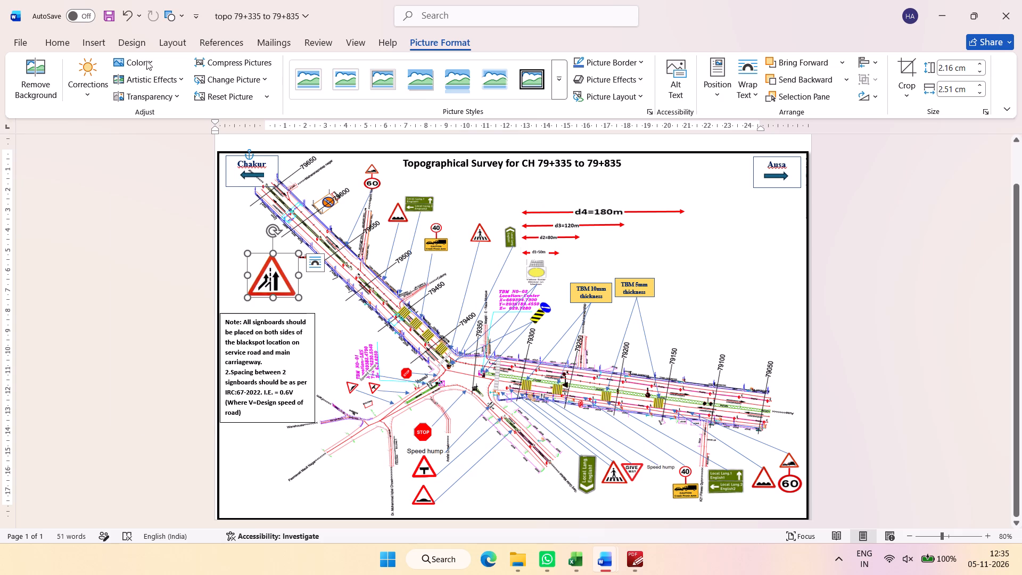
left_click(146, 61)
left_click(203, 403)
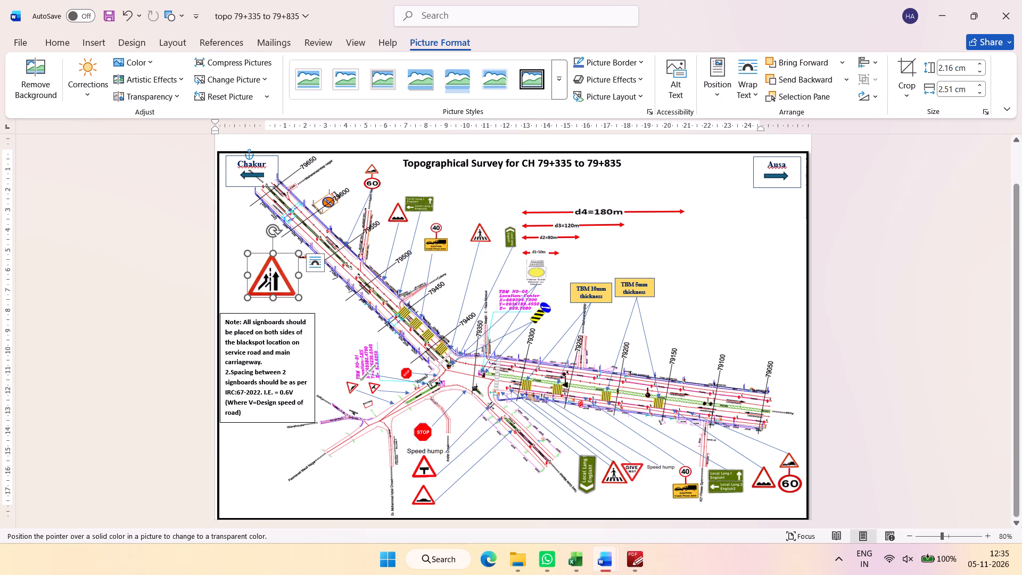
left_click(282, 287)
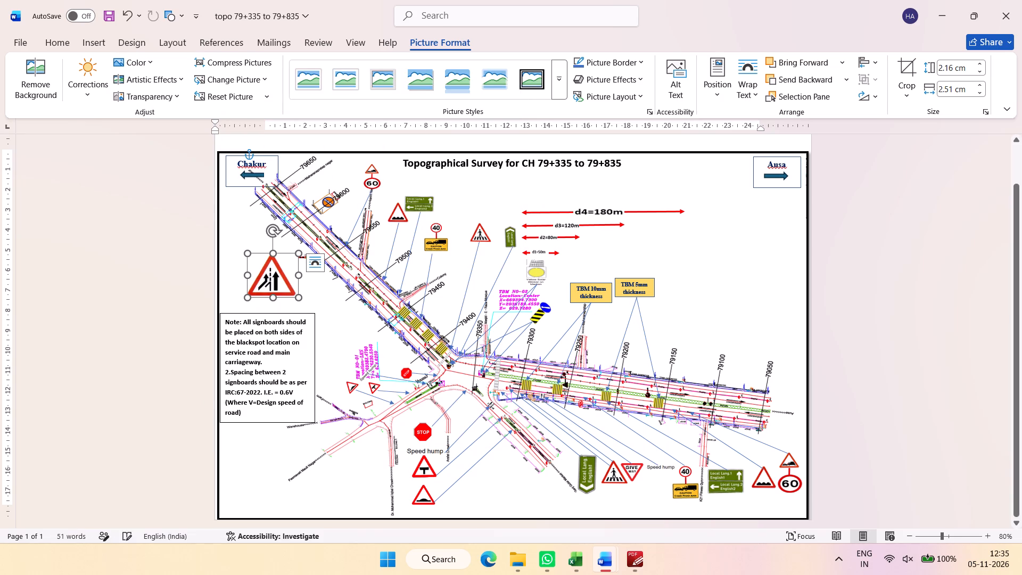
Move the merging sign across the drawing to the blank area between the T-junction sign and the vertical Local Lang. board.
left_click_drag(287, 274, 360, 245)
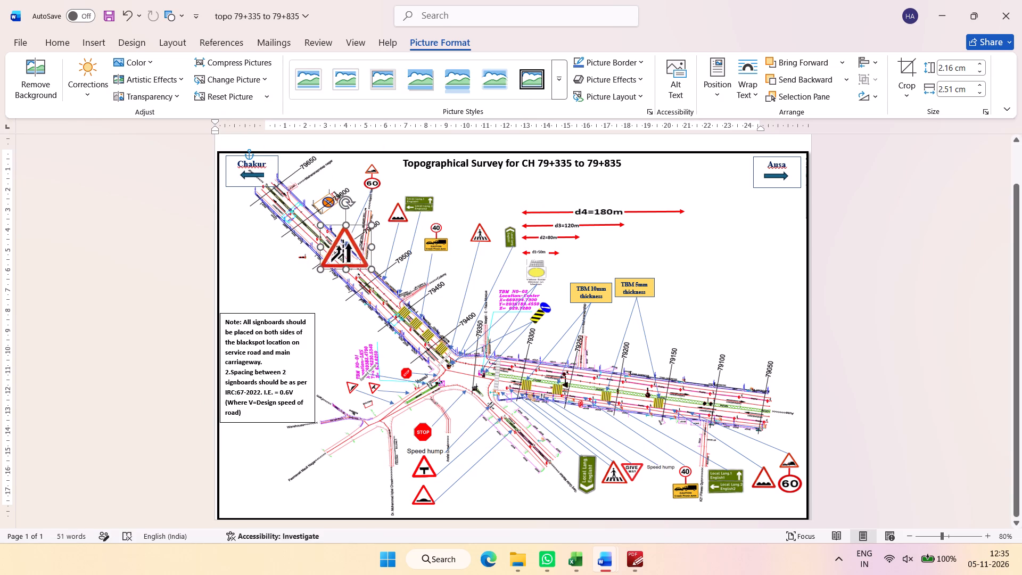
left_click_drag(360, 245, 442, 228)
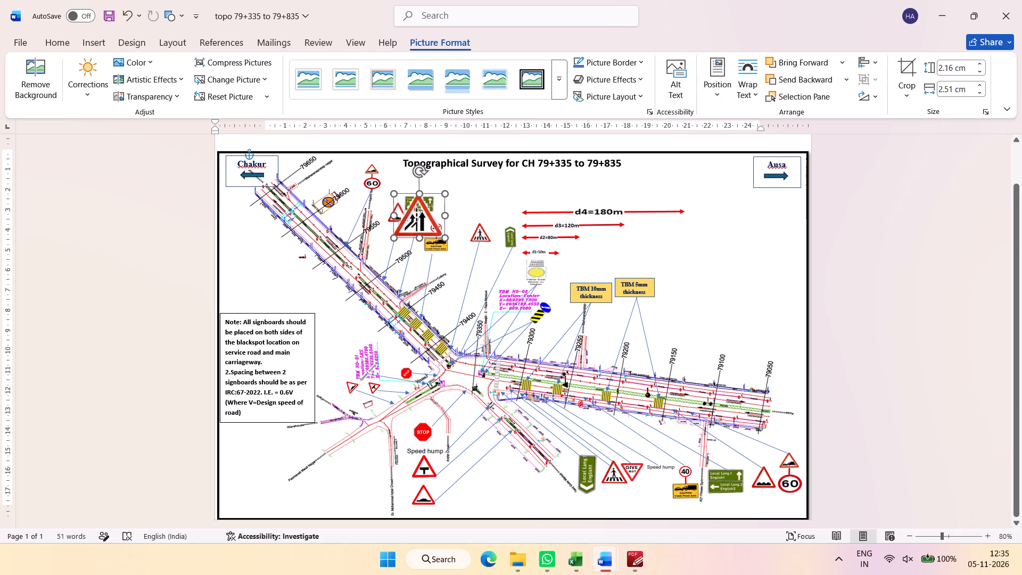
left_click_drag(442, 228, 587, 306)
scroll(572, 410, "up", 1, "ctrl")
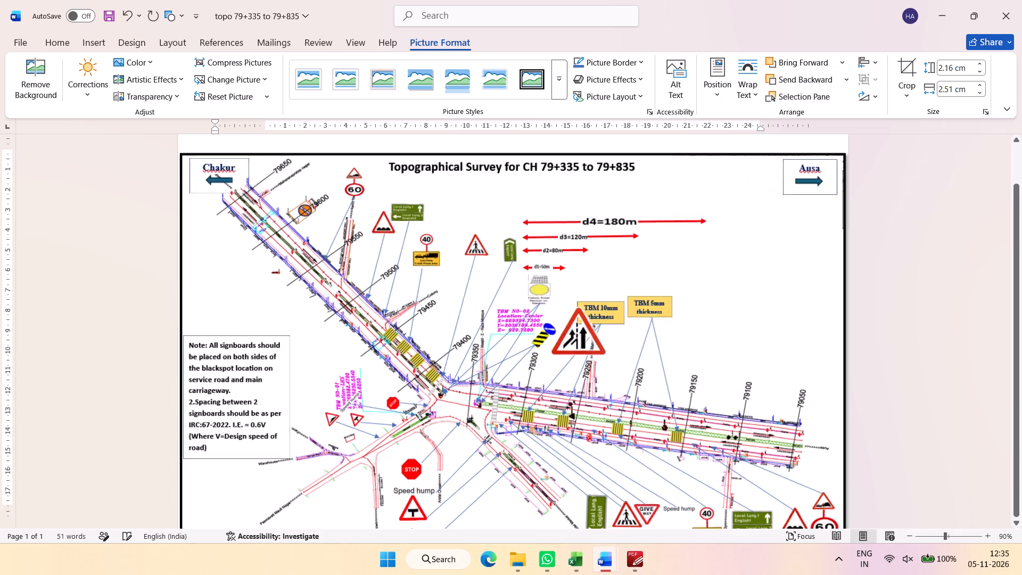
scroll(572, 410, "up", 7, "ctrl")
scroll(639, 250, "down", 2)
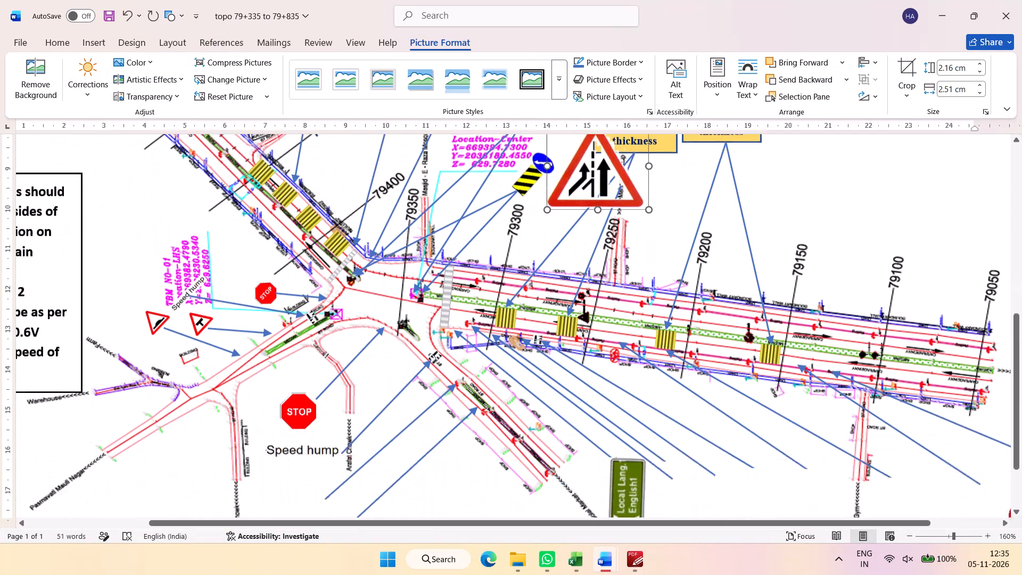
left_click_drag(605, 154, 516, 384)
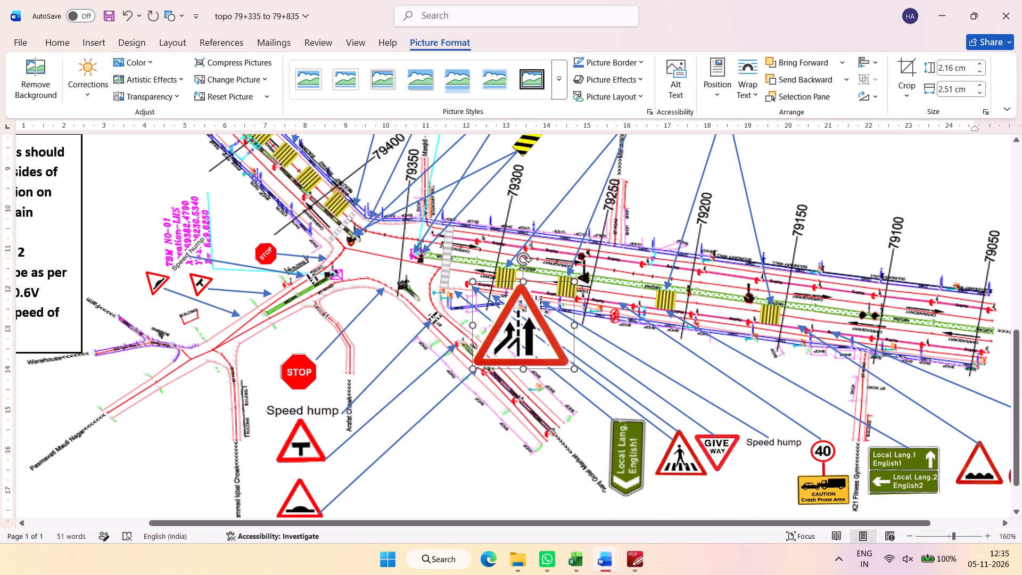
left_click_drag(516, 384, 403, 464)
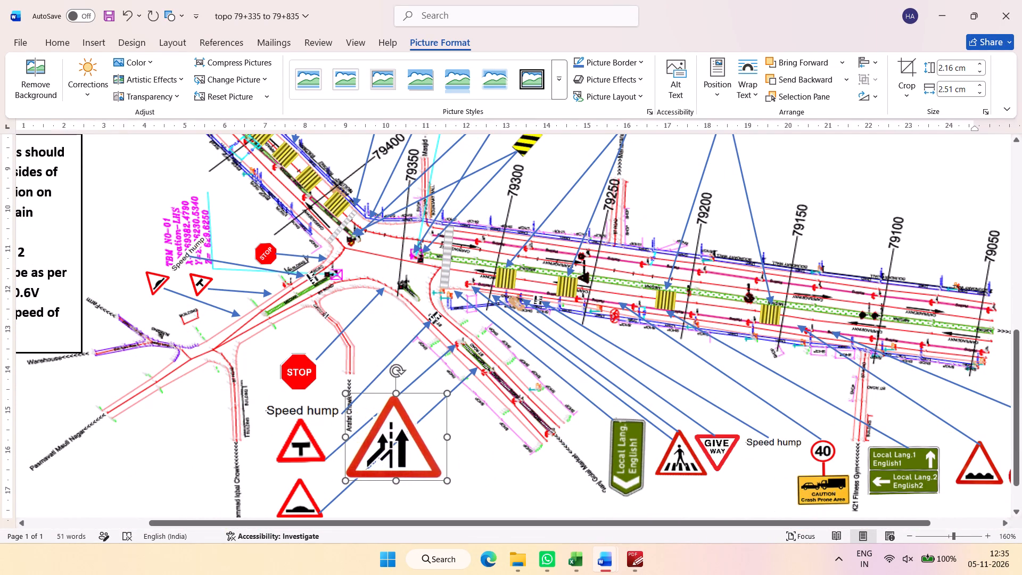
left_click_drag(403, 464, 464, 492)
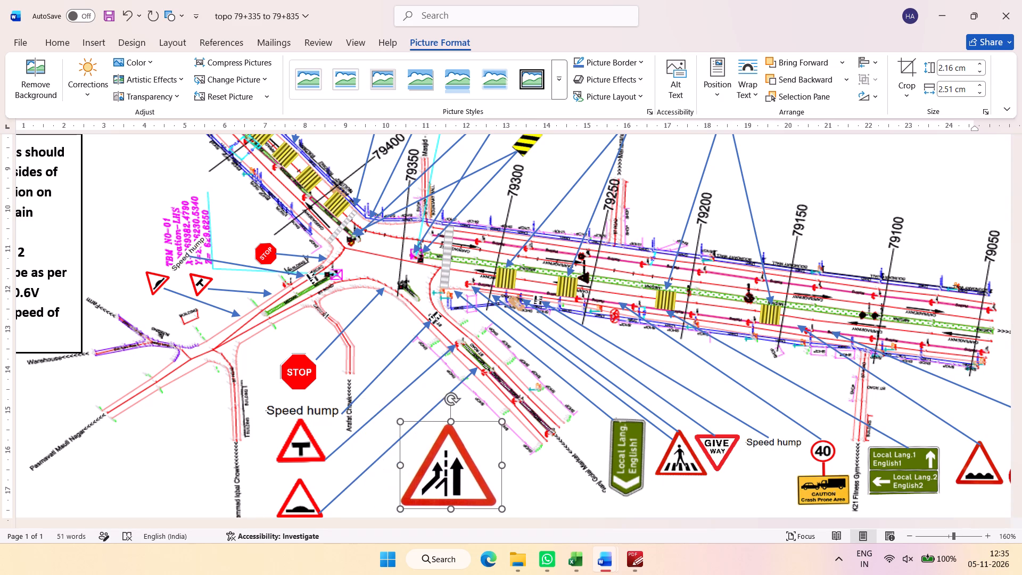
left_click_drag(464, 492, 476, 490)
scroll(518, 351, "down", 1)
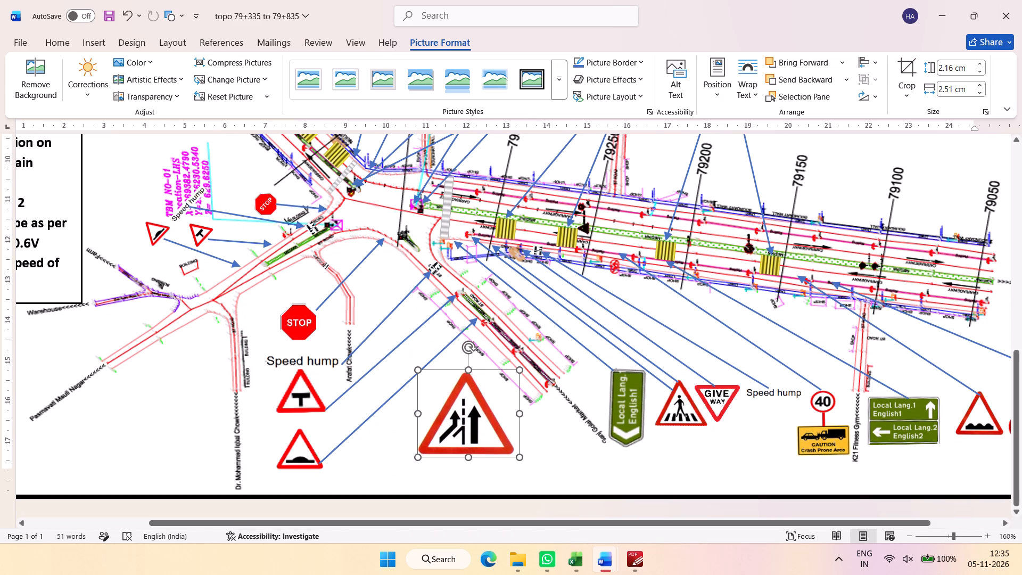
left_click_drag(466, 428, 517, 439)
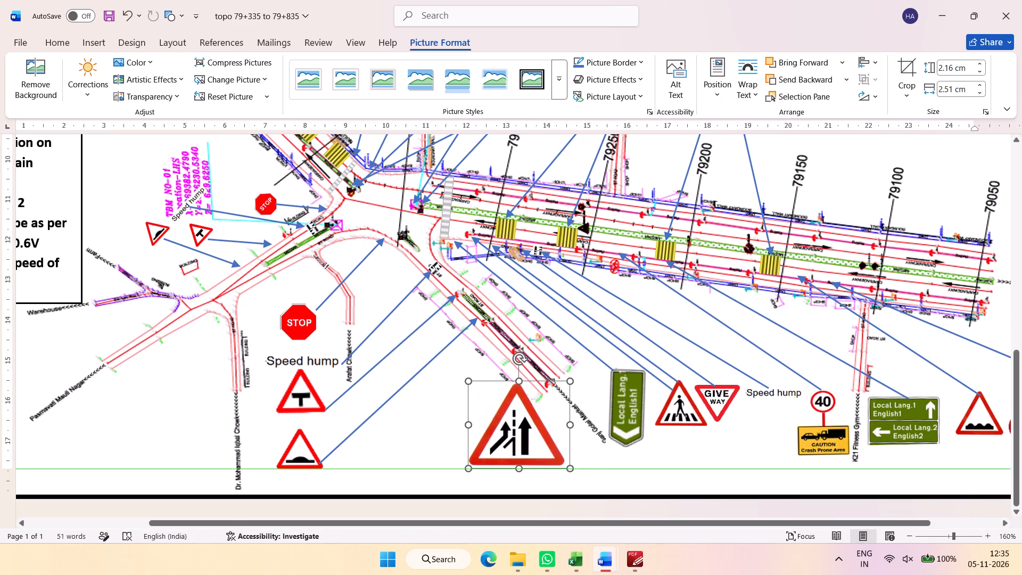
Shrink the merging sign to about 0.84 cm high by 0.98 cm wide and place it below the diagonal side road.
scroll(588, 298, "down", 1)
scroll(634, 302, "down", 2)
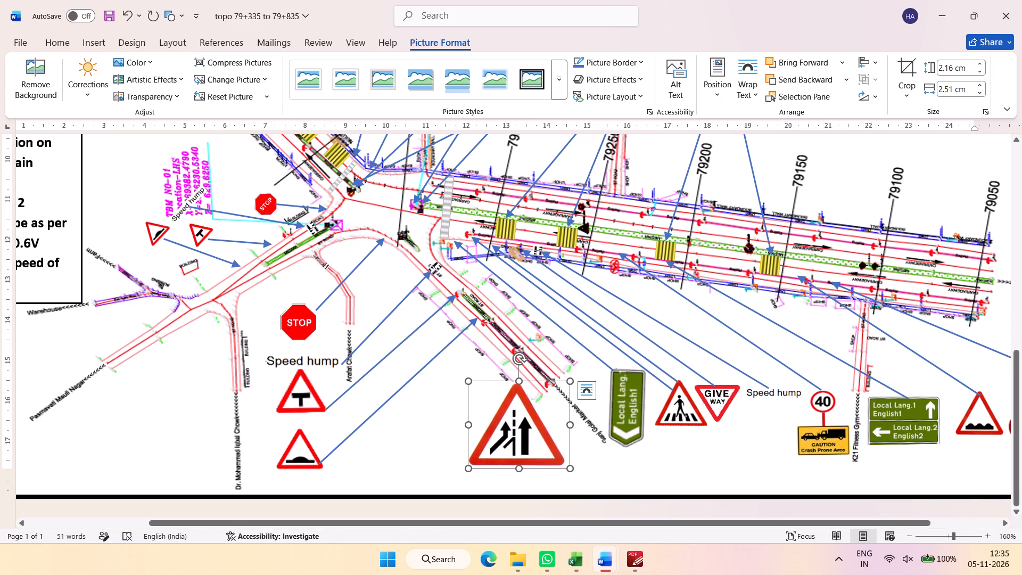
scroll(669, 300, "down", 1)
left_click(680, 414)
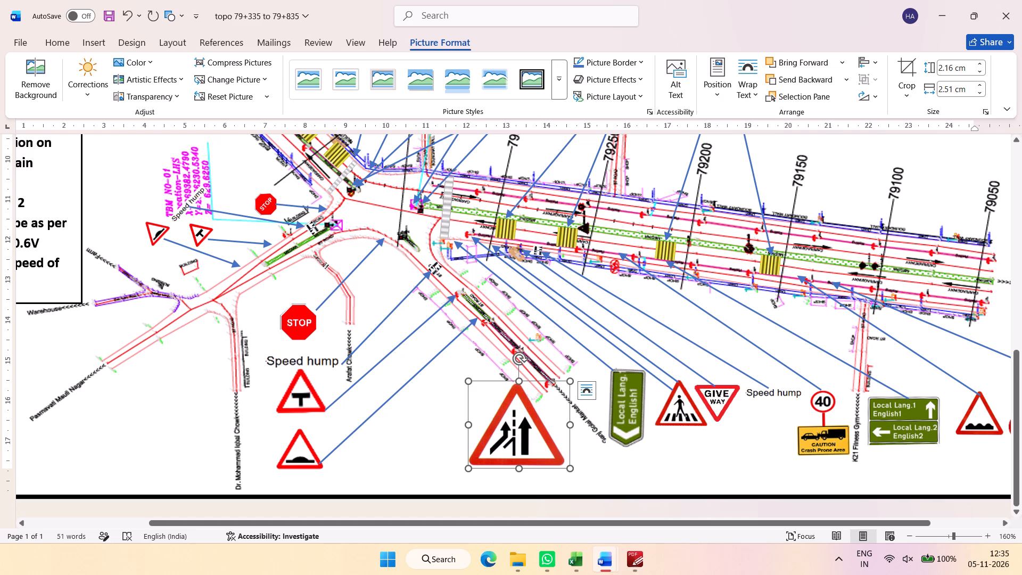
left_click_drag(531, 428, 489, 407)
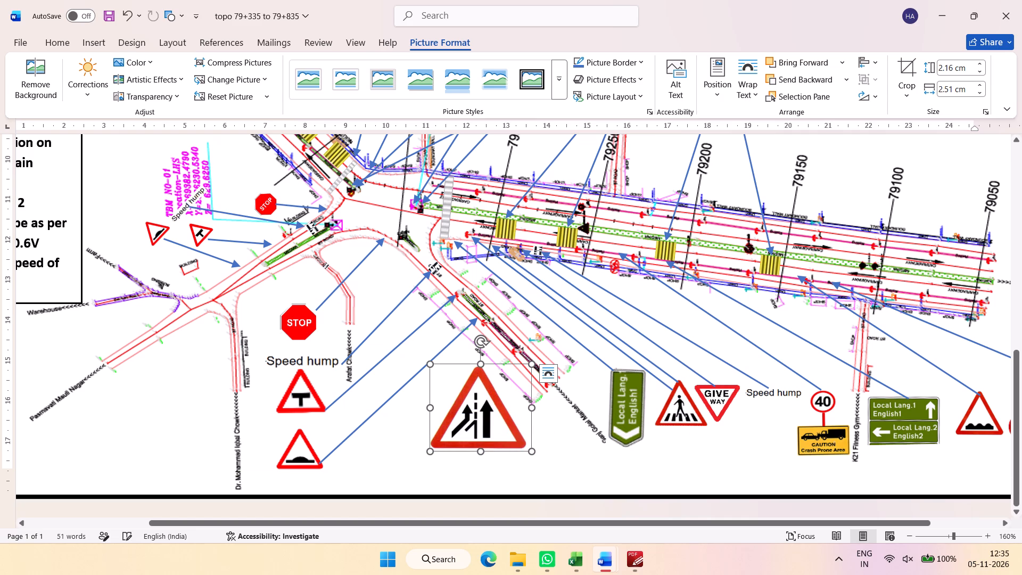
left_click_drag(531, 449, 468, 390)
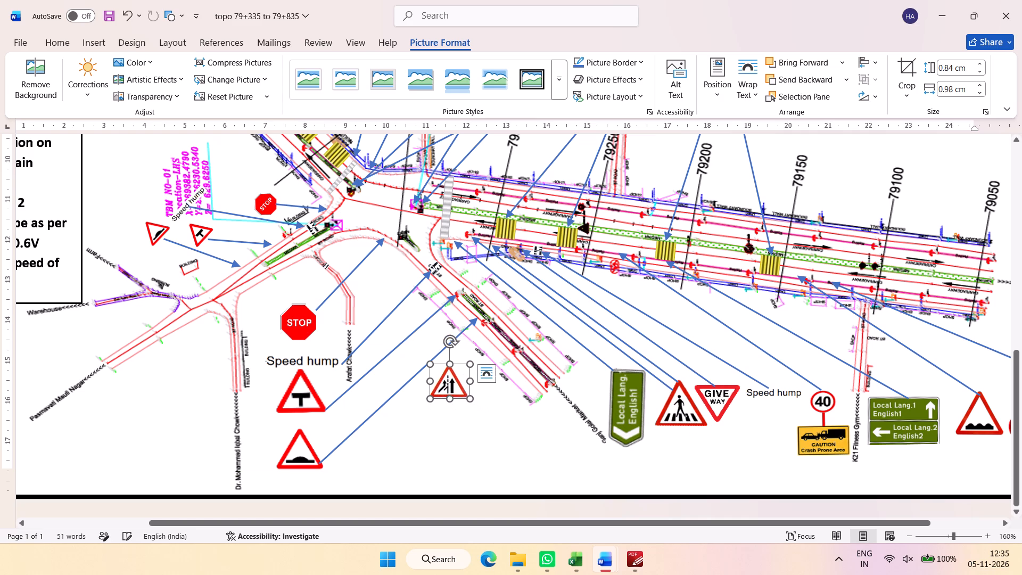
left_click_drag(447, 387, 490, 413)
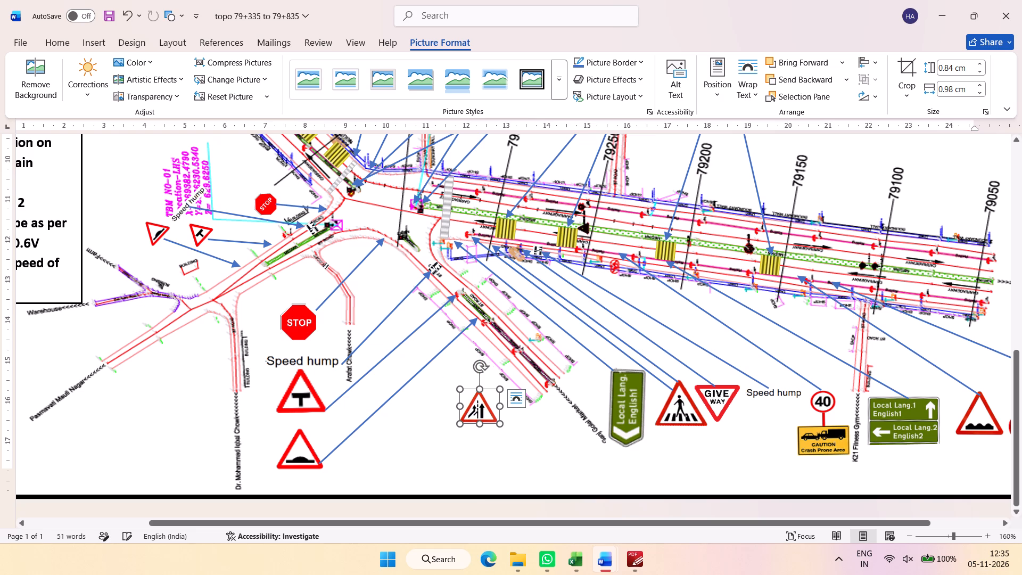
Enlarge the merging sign slightly and nudge it down a little below the diagonal side road.
left_click(533, 278)
scroll(533, 278, "up", 5, "ctrl")
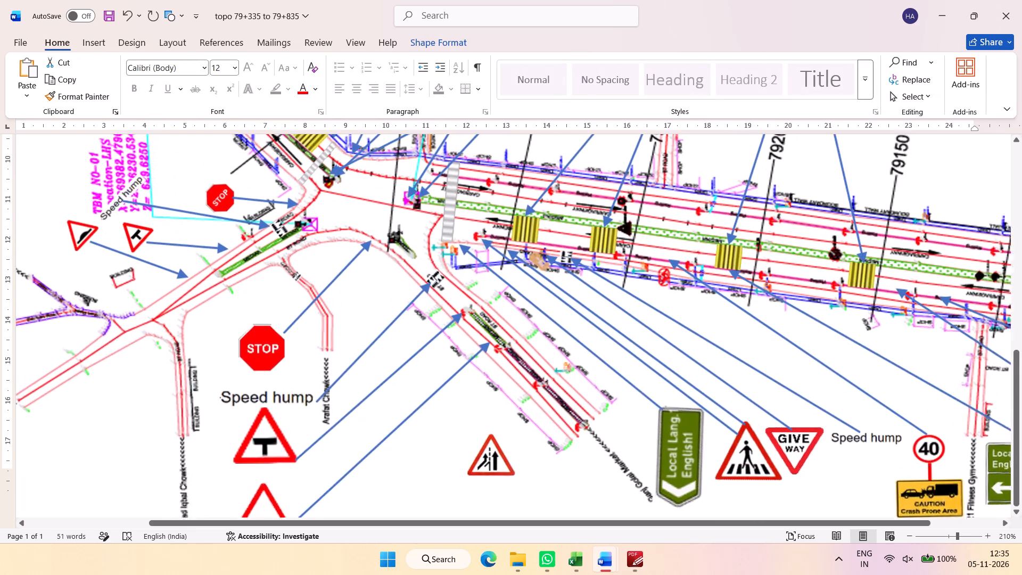
scroll(533, 278, "up", 1, "ctrl")
left_click(484, 480)
left_click_drag(459, 456, 447, 440)
left_click_drag(476, 474, 476, 482)
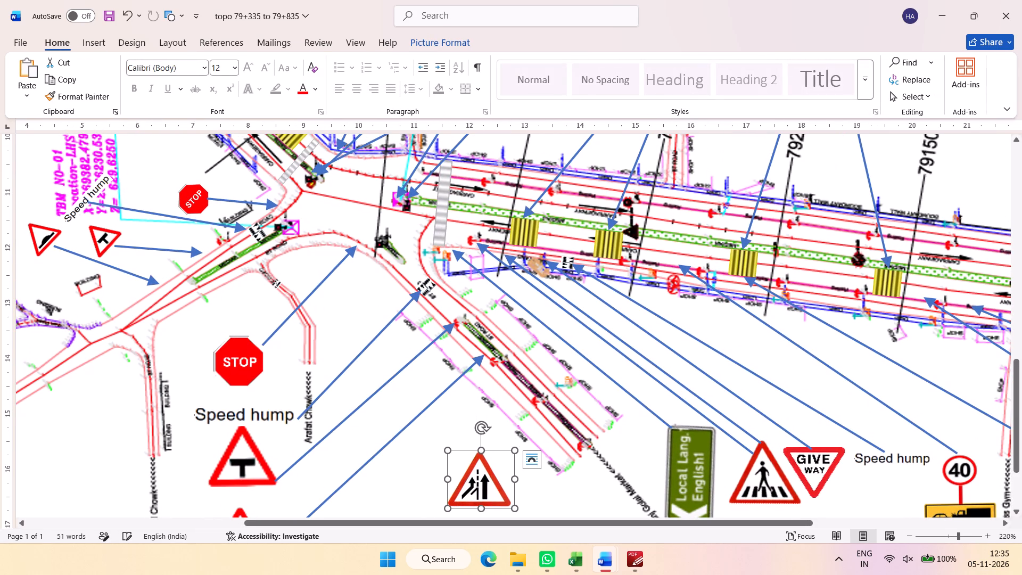
Duplicate the Give Way sign's leader, pointing the copy at the carriageway near chainage 79300 and joining its tail to the merging sign.
left_click(538, 295)
left_click_drag(541, 295, 571, 292, "ctrl")
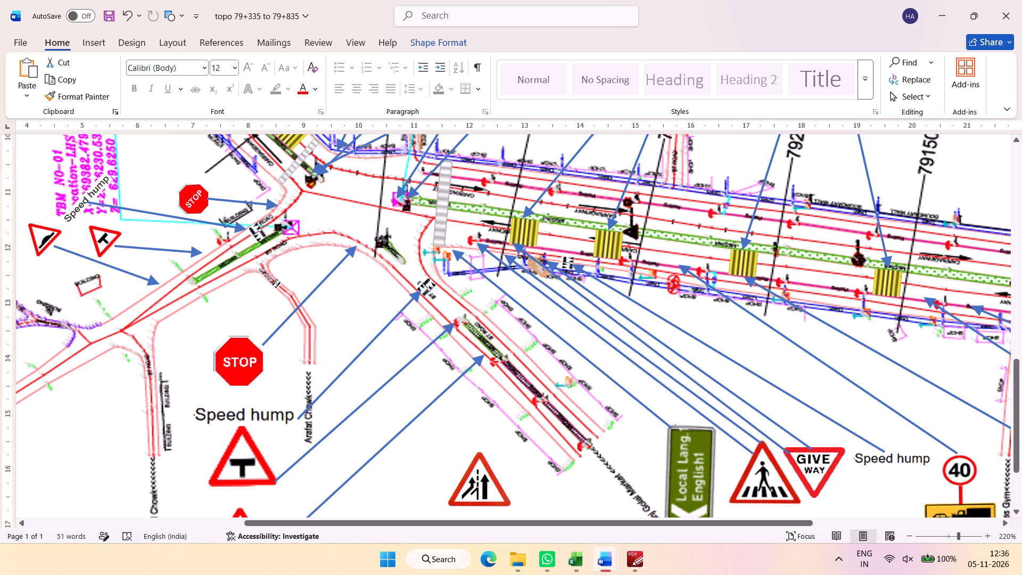
left_click_drag(571, 292, 590, 296, "ctrl")
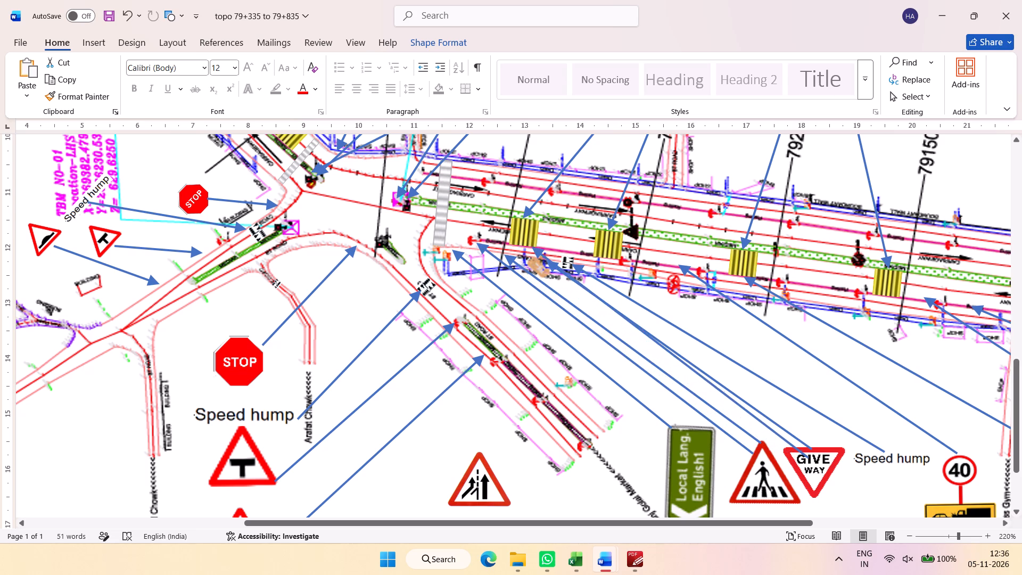
left_click_drag(590, 296, 590, 295, "ctrl")
left_click_drag(811, 458, 574, 462)
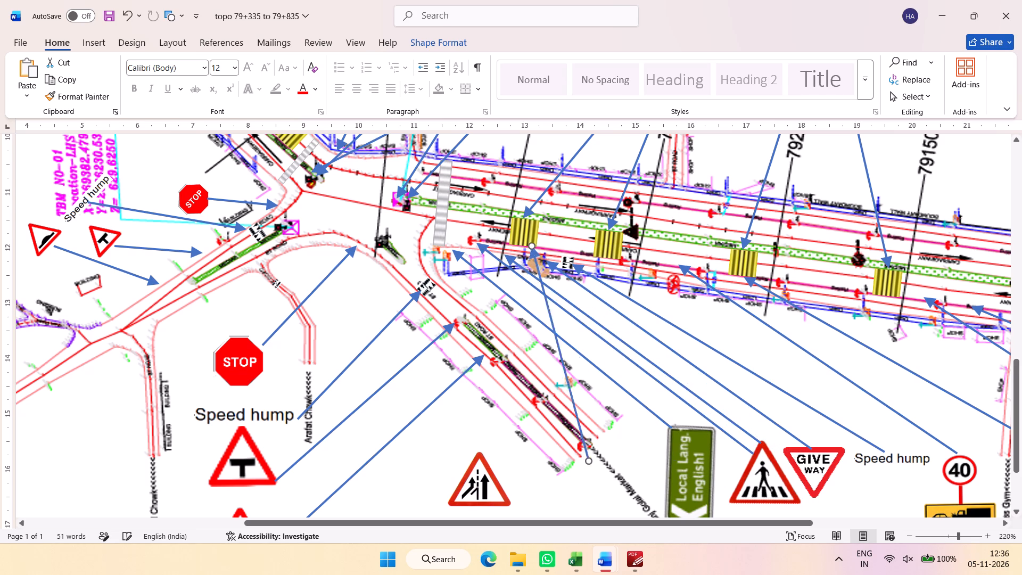
left_click_drag(574, 462, 479, 450)
left_click(523, 482)
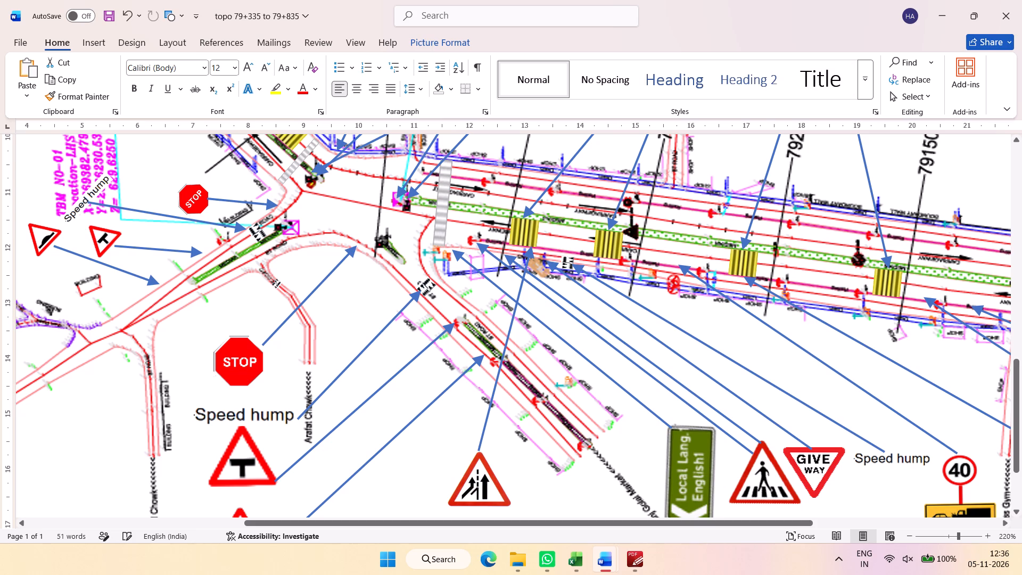
Examine the complete survey drawing with the added merging sign and its leader.
scroll(591, 261, "down", 12, "ctrl")
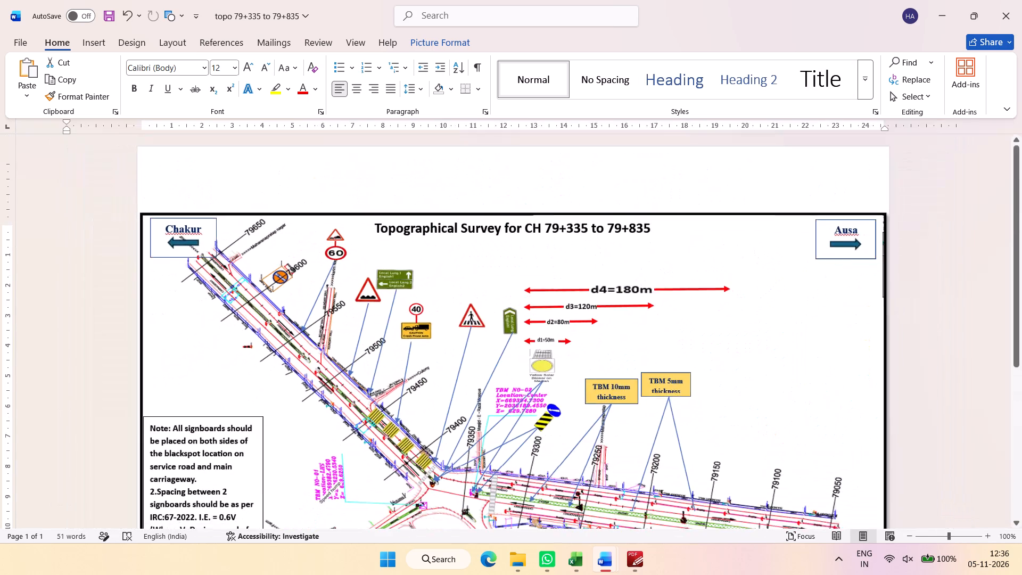
scroll(588, 262, "down", 3)
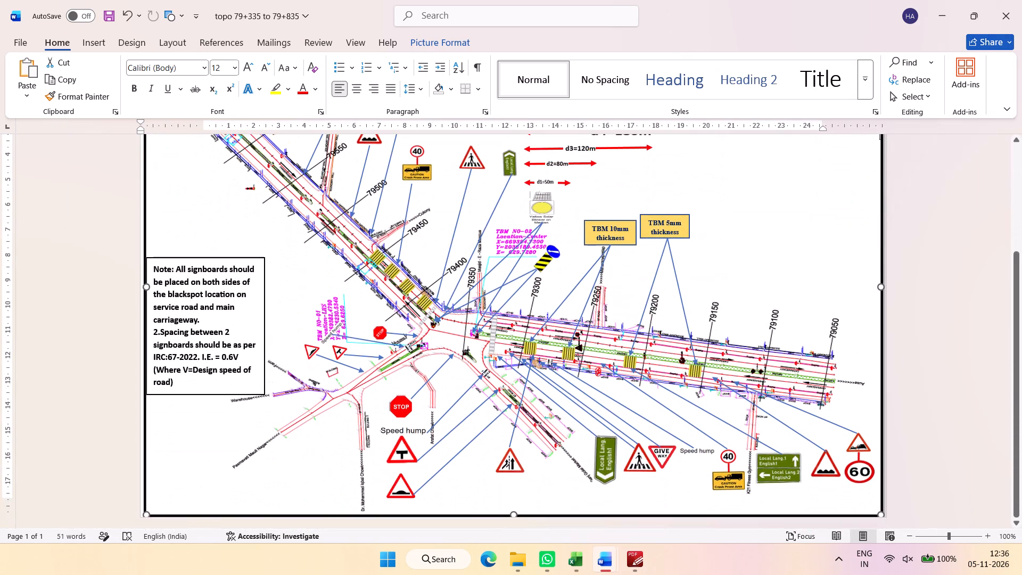
left_click(531, 364)
left_click(555, 461)
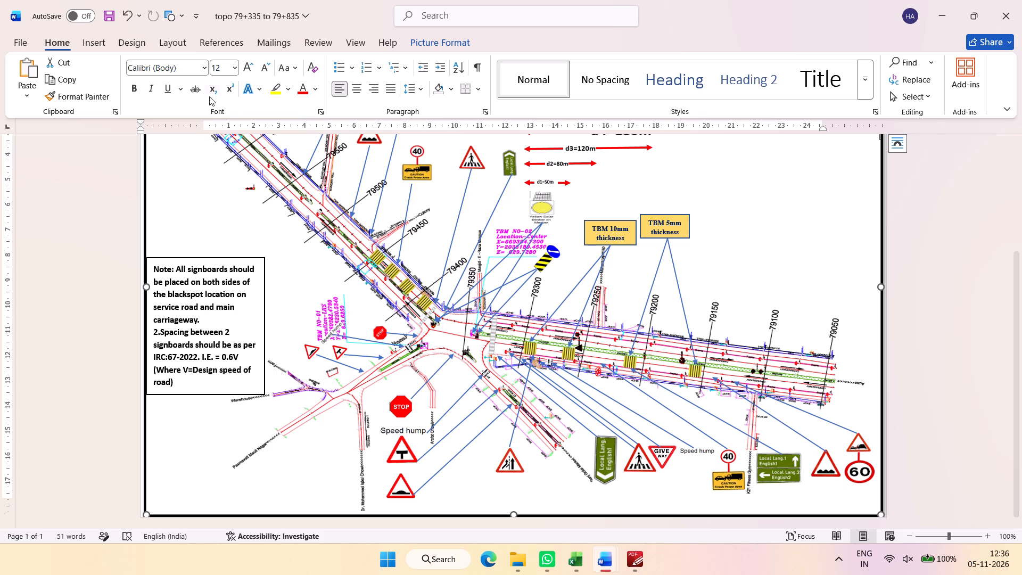
Save the revised topographical survey document.
left_click(101, 9)
Examine the junction markings, signboards and leaders across the survey drawing, both close up and with the wider layout in view.
left_click(381, 335)
left_click(374, 349)
left_click(368, 341)
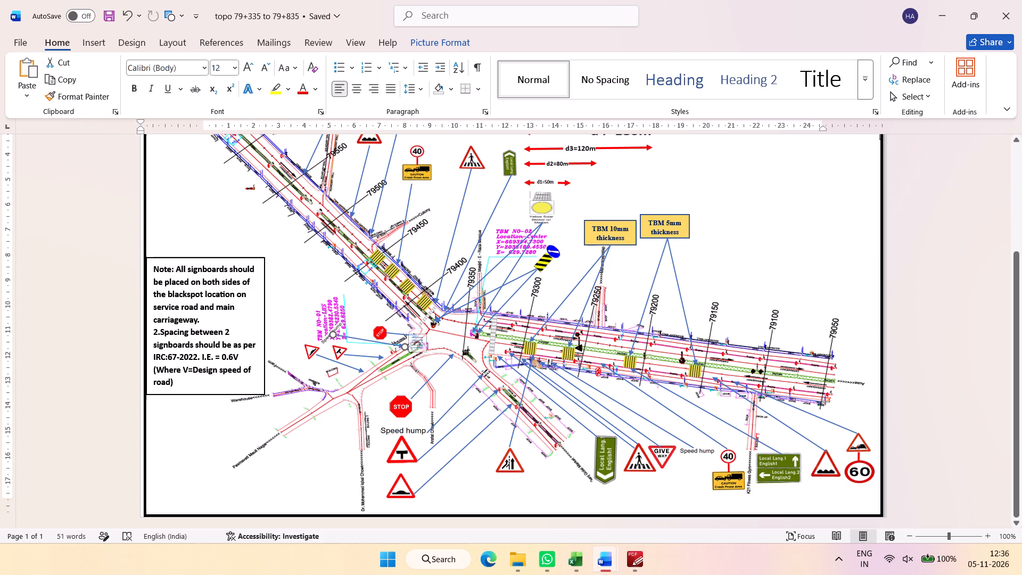
left_click(576, 489)
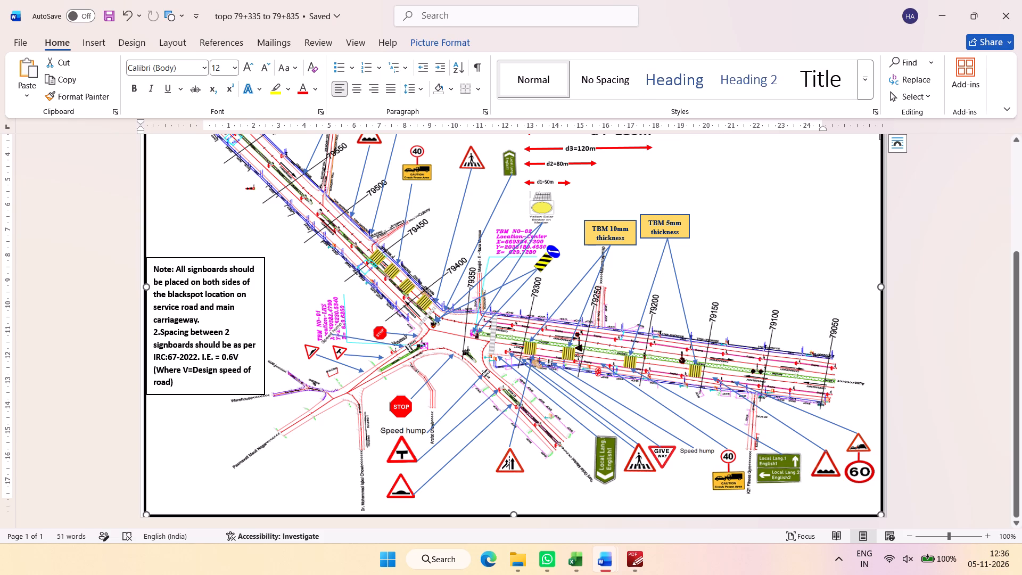
scroll(596, 387, "down", 1)
scroll(450, 352, "up", 10, "ctrl")
scroll(770, 316, "down", 1)
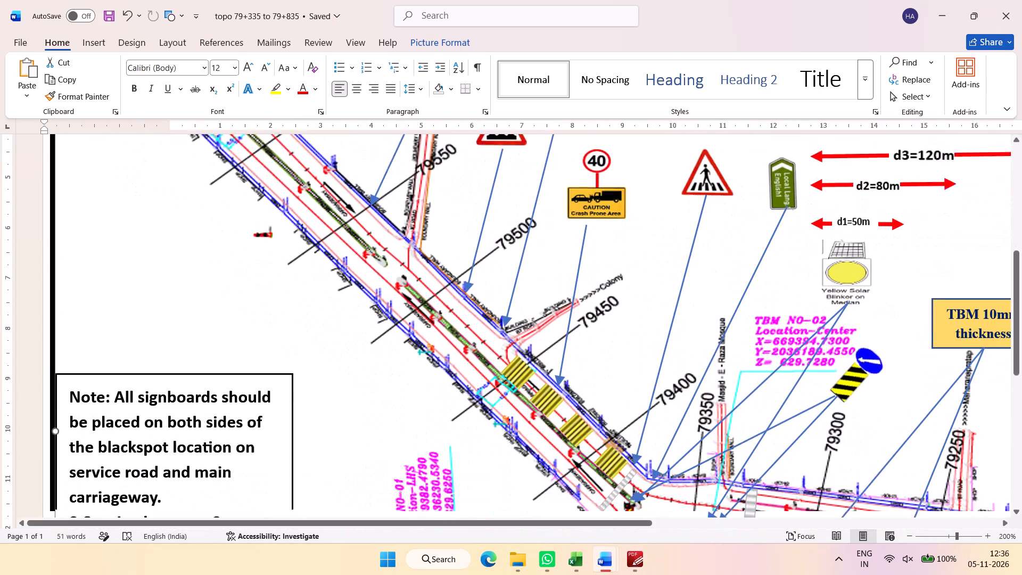
scroll(774, 322, "down", 1)
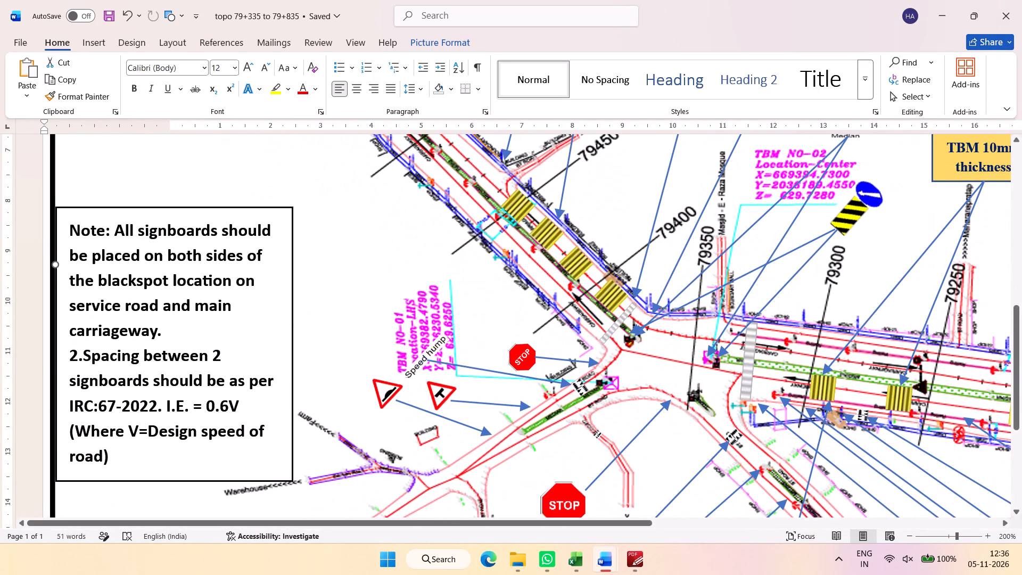
scroll(704, 348, "down", 8, "ctrl")
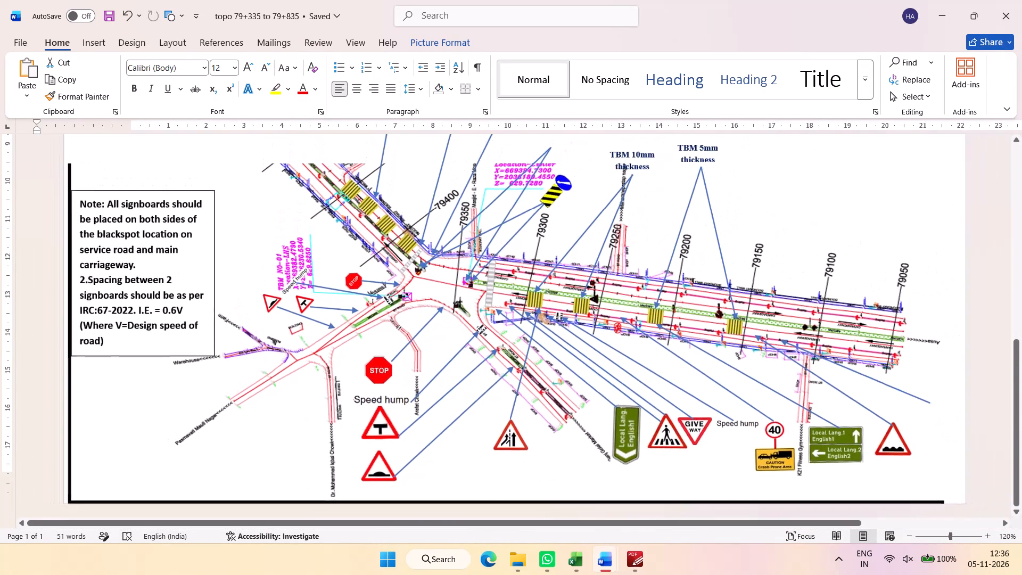
scroll(545, 350, "up", 2)
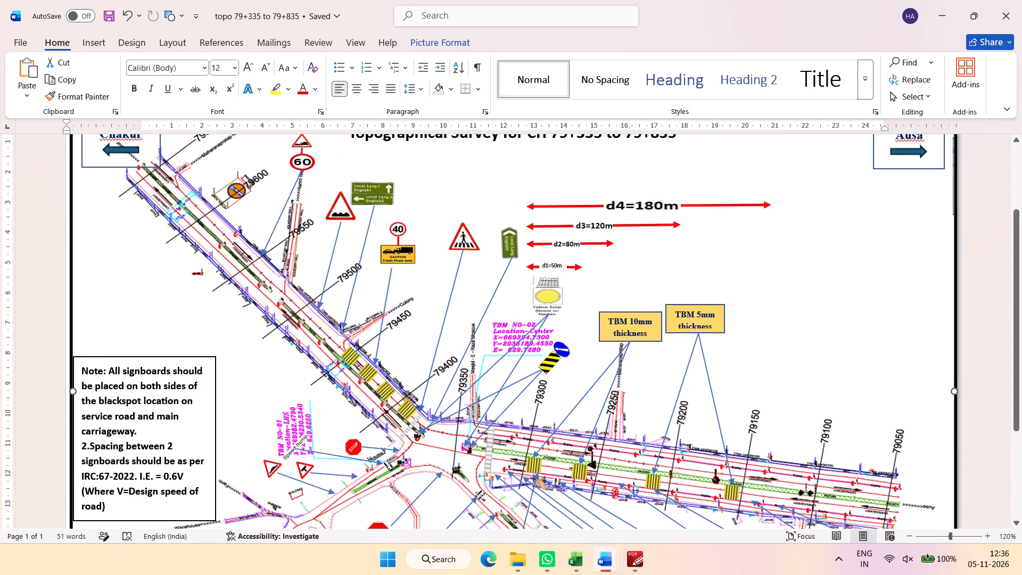
scroll(473, 320, "down", 2)
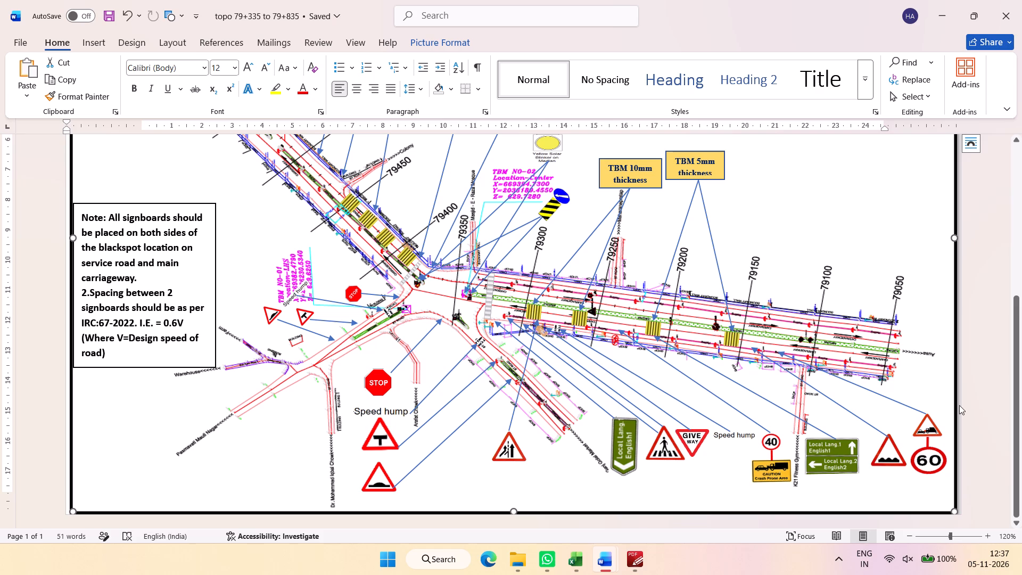
scroll(406, 277, "up", 2)
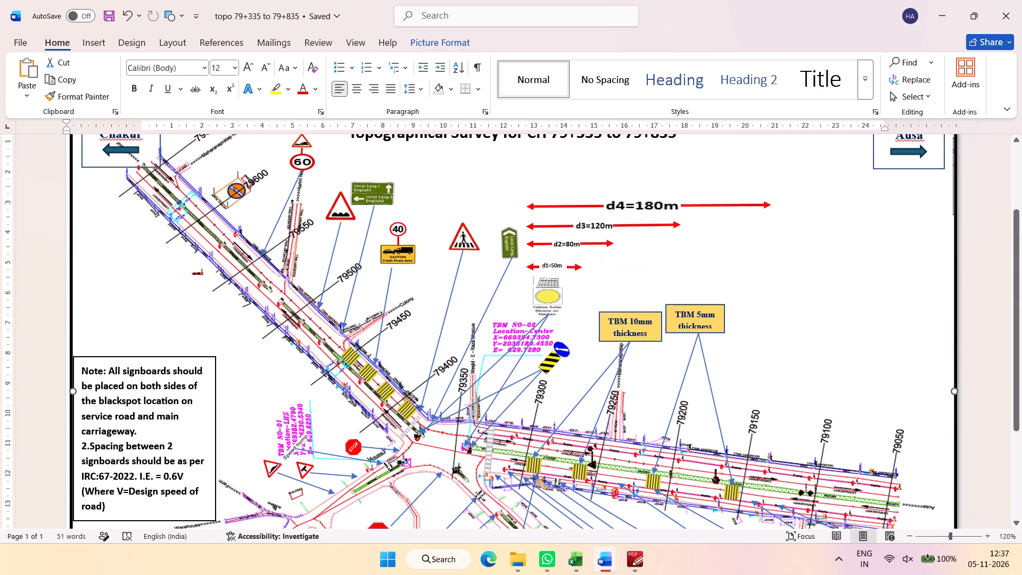
scroll(407, 286, "down", 1)
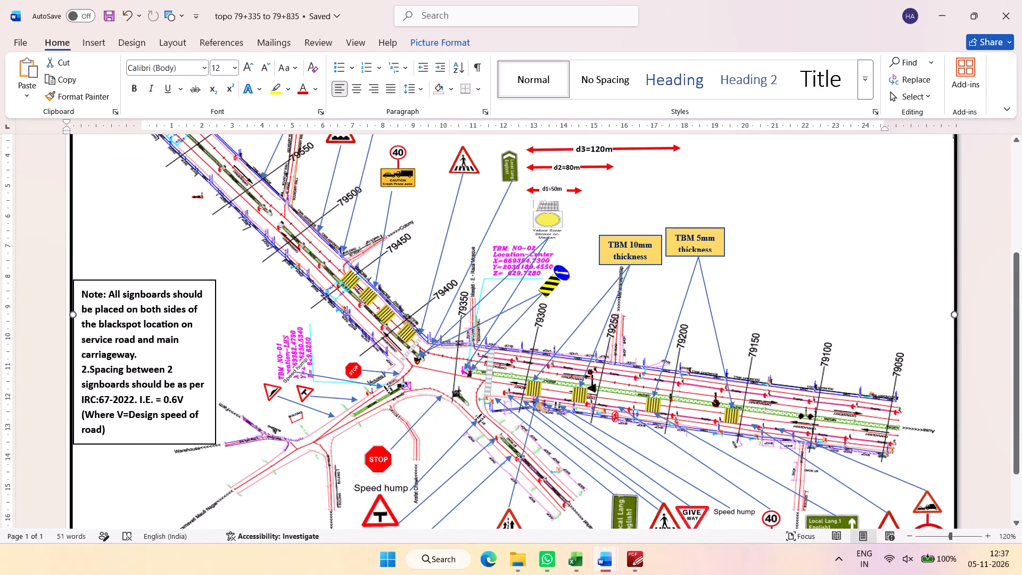
scroll(704, 371, "down", 2)
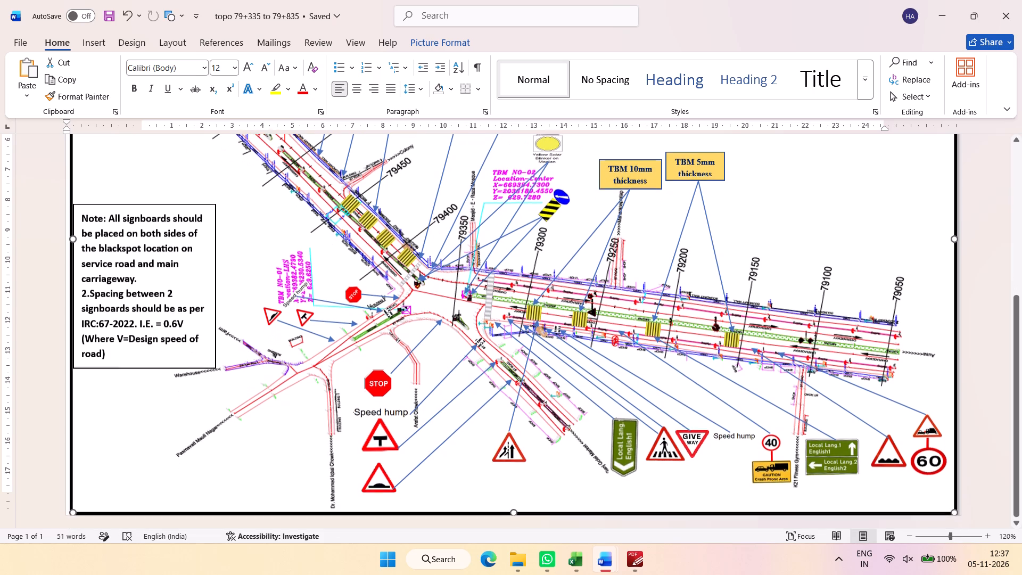
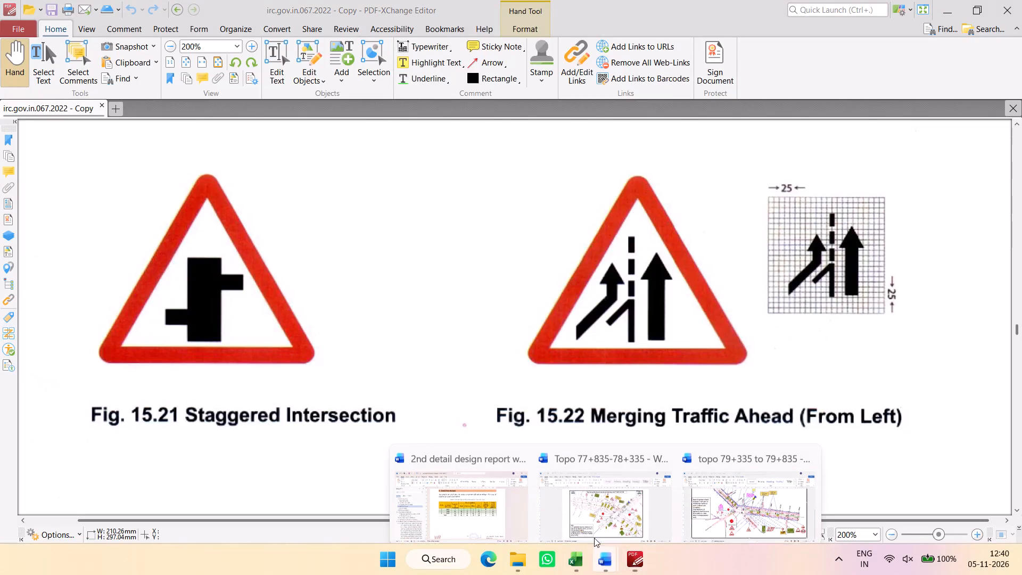
Switch to the CH 79+335 to 79+835 survey document in Word and examine its signboards, leaders, markings and overall layout.
left_click(727, 490)
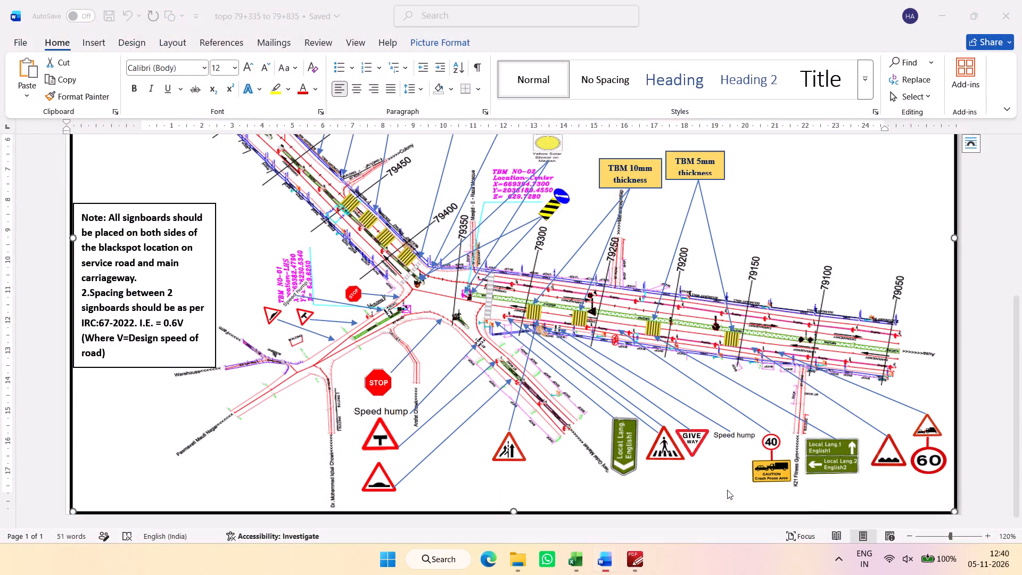
scroll(554, 373, "down", 3, "ctrl")
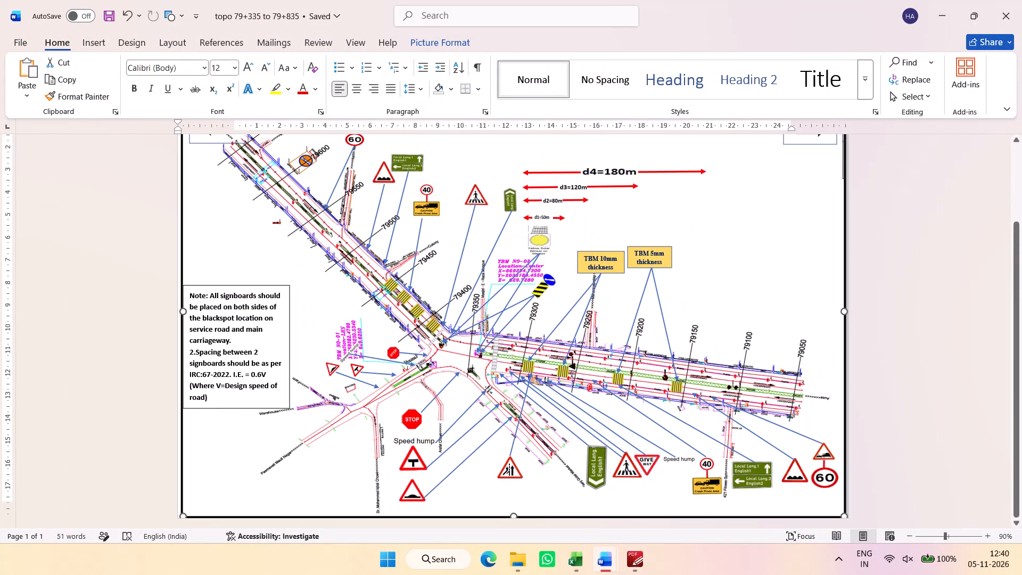
scroll(414, 332, "down", 1, "ctrl")
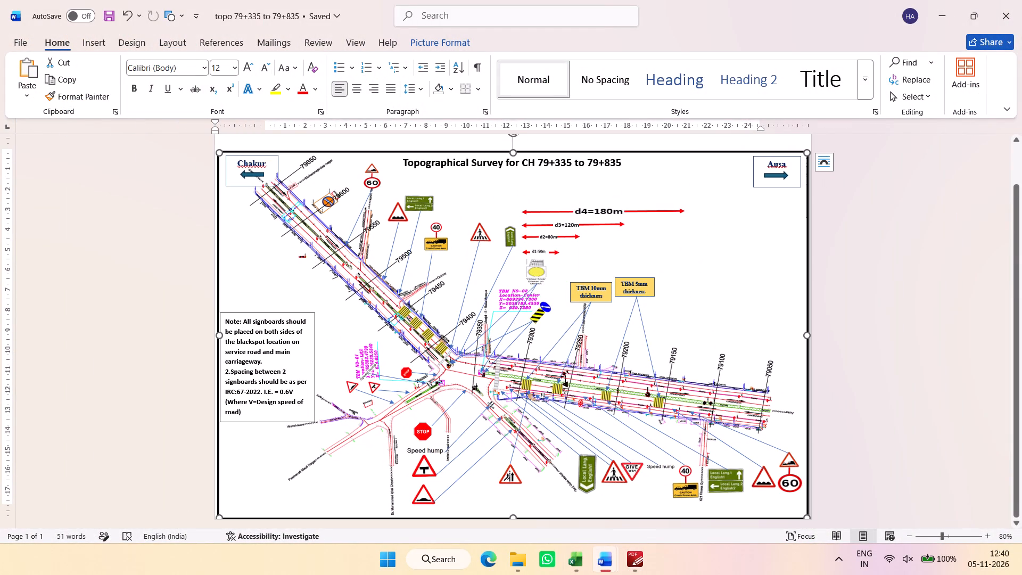
scroll(320, 240, "up", 1, "ctrl")
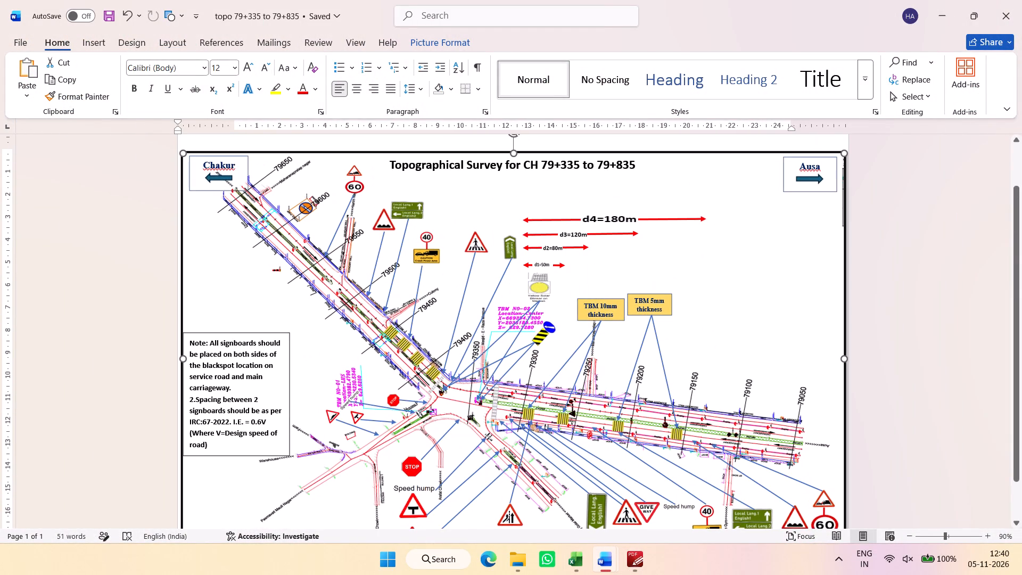
scroll(314, 240, "up", 3, "ctrl")
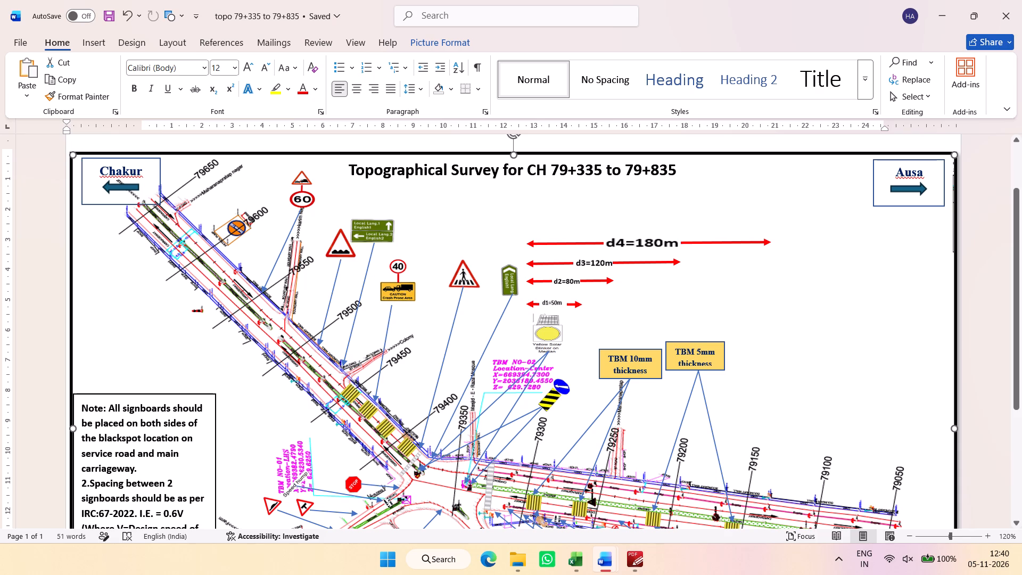
scroll(642, 345, "down", 4, "ctrl")
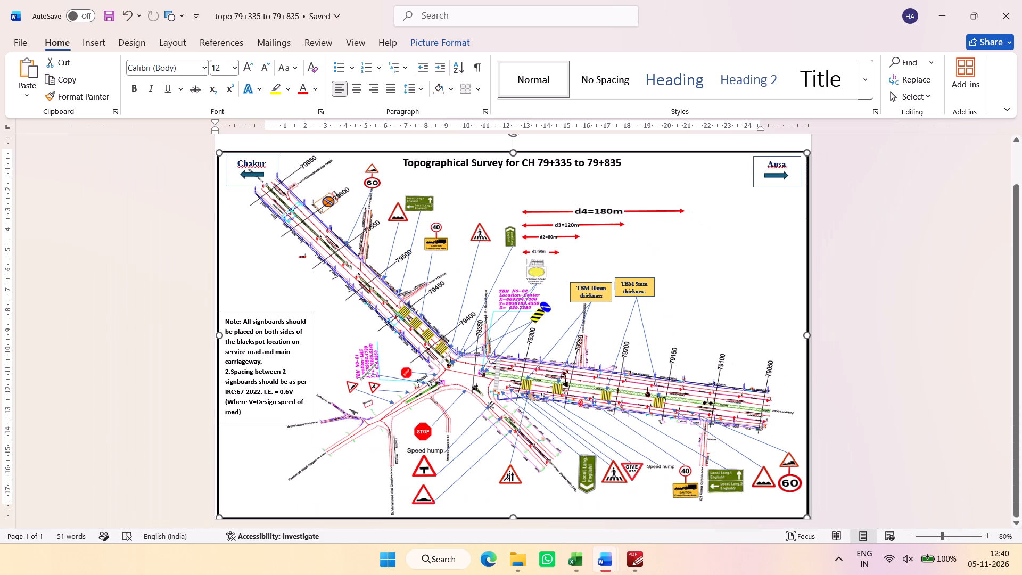
scroll(640, 346, "down", 4)
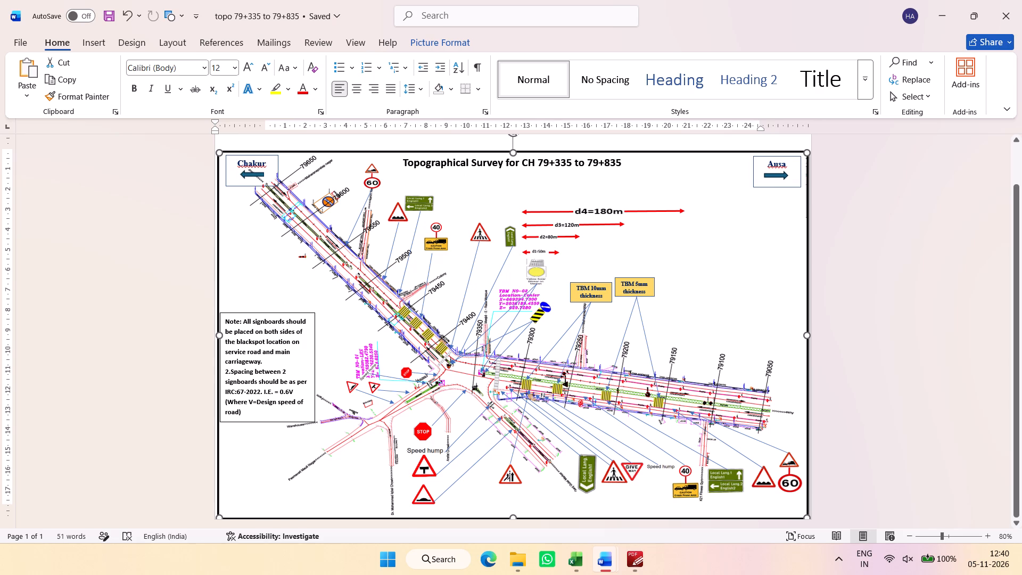
scroll(529, 469, "up", 7, "ctrl")
scroll(605, 375, "down", 4)
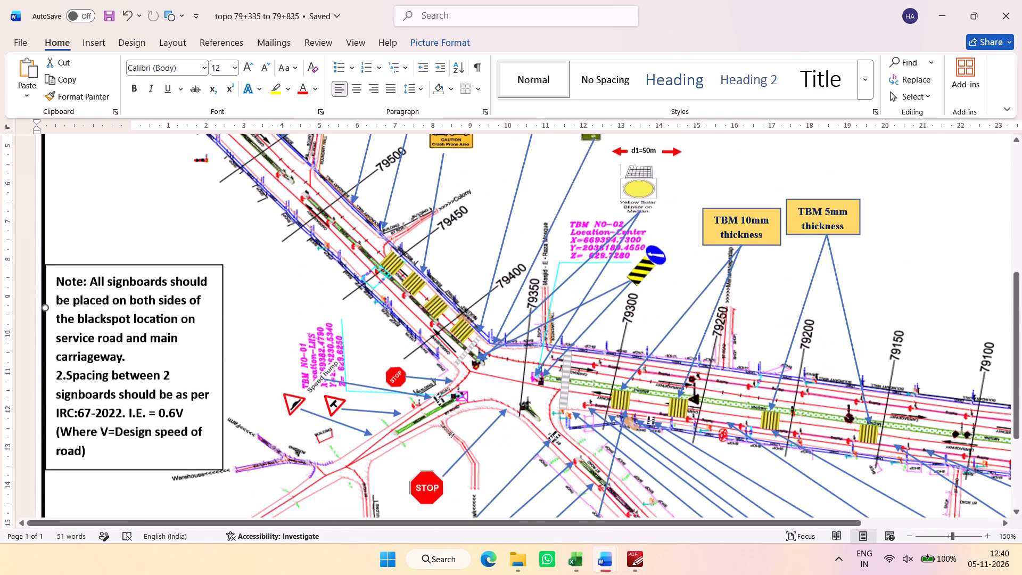
scroll(625, 382, "down", 1)
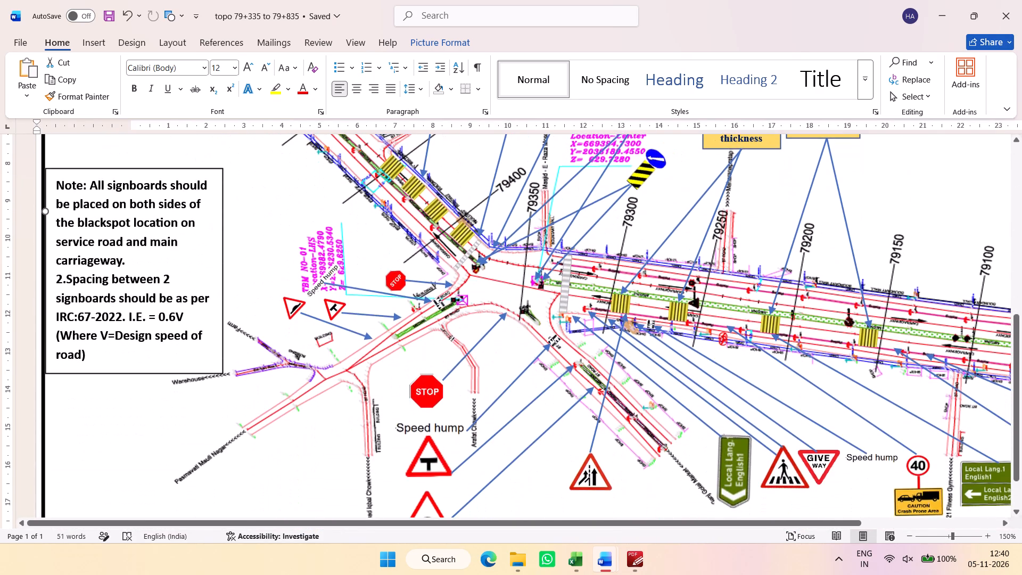
scroll(606, 350, "down", 6, "ctrl")
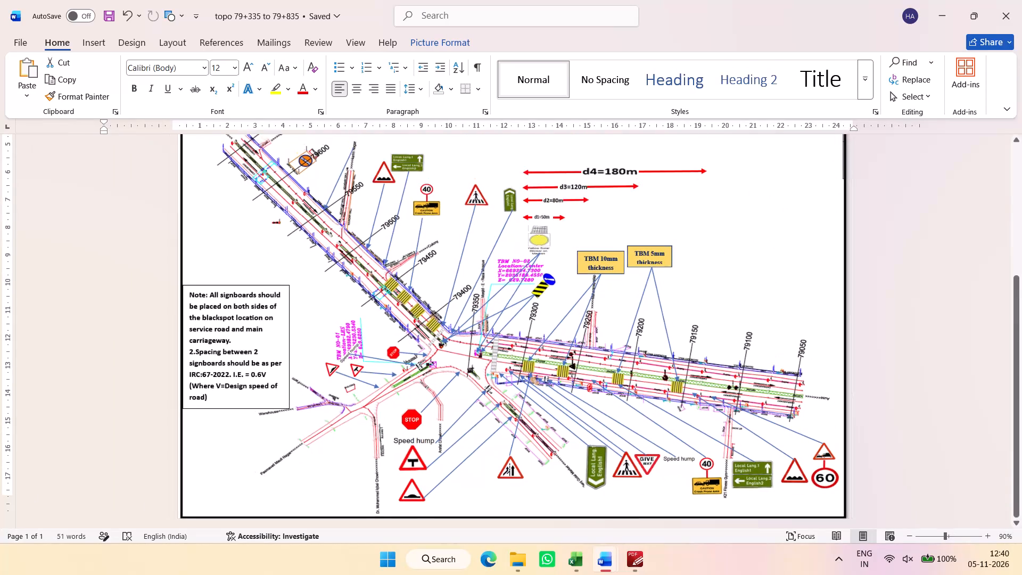
Save the topographical survey document.
triple_click(114, 15)
triple_click(114, 15)
double_click(114, 15)
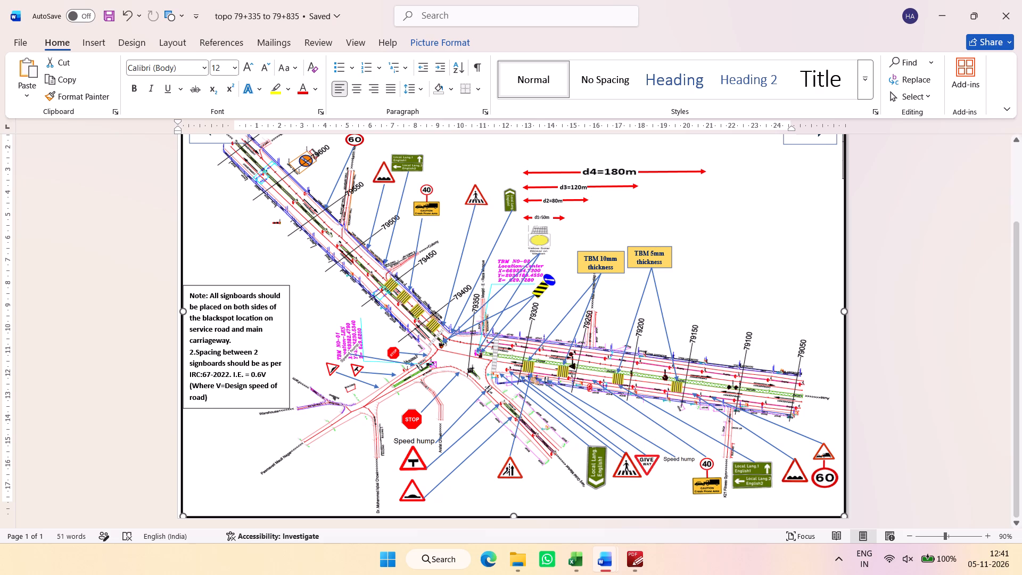
Switch to Edge, close the old Reddit post and open the Reddit home page as the only tab.
left_click(491, 557)
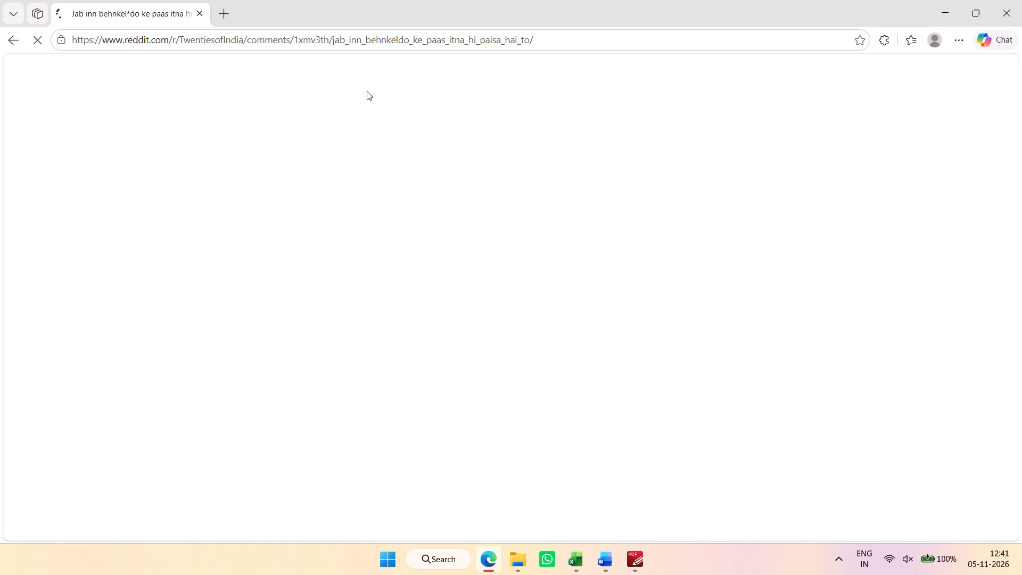
left_click(216, 13)
left_click(203, 16)
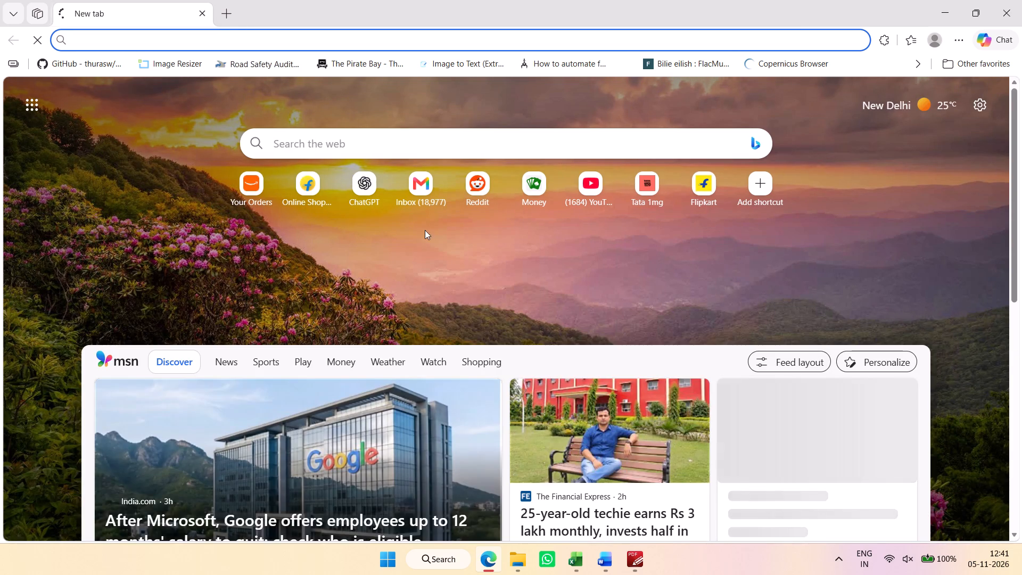
left_click(454, 193)
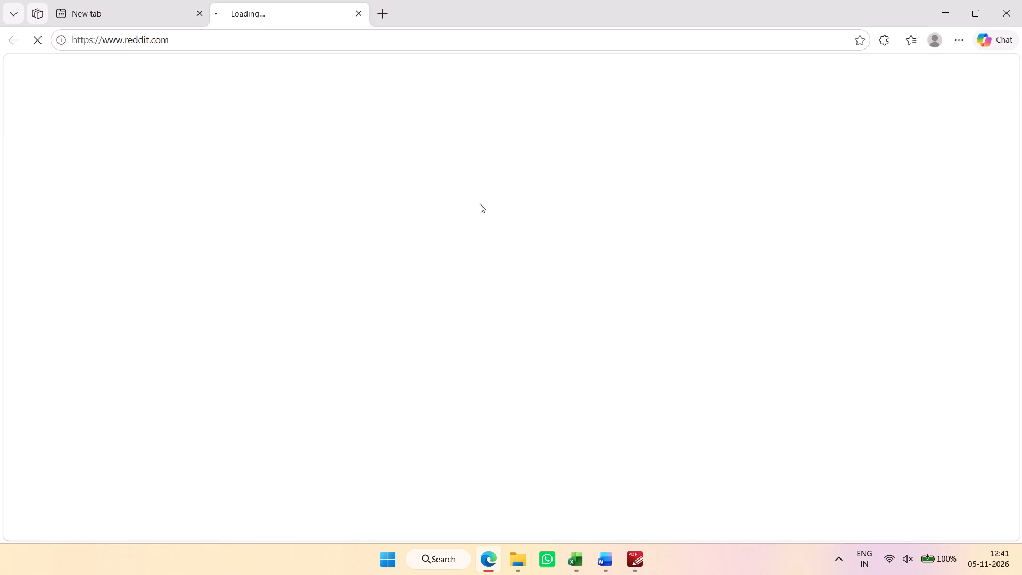
left_click(203, 14)
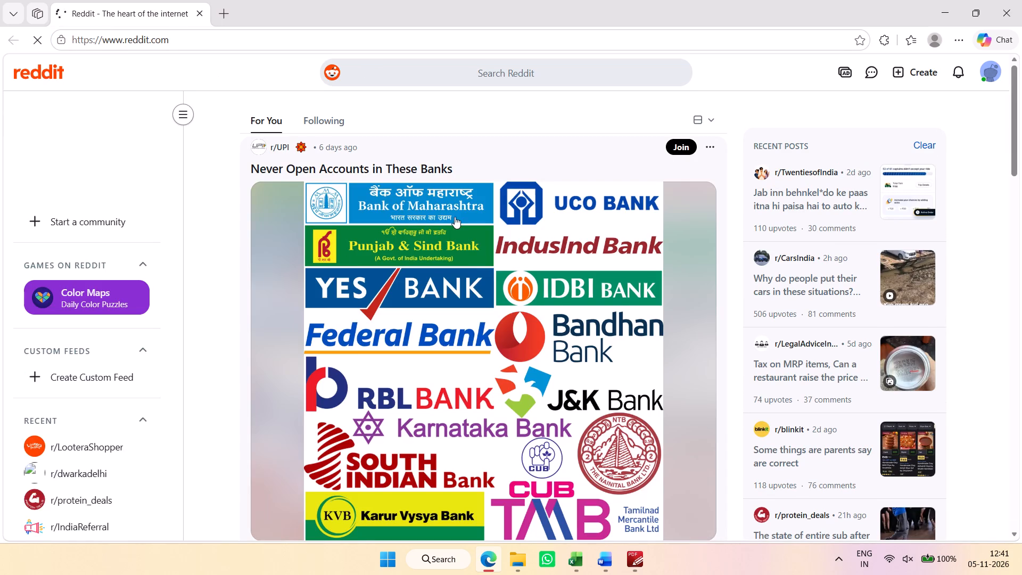
Browse the Reddit home feed, including both images of the Tank007 flashlight giveaway post.
scroll(406, 358, "down", 8)
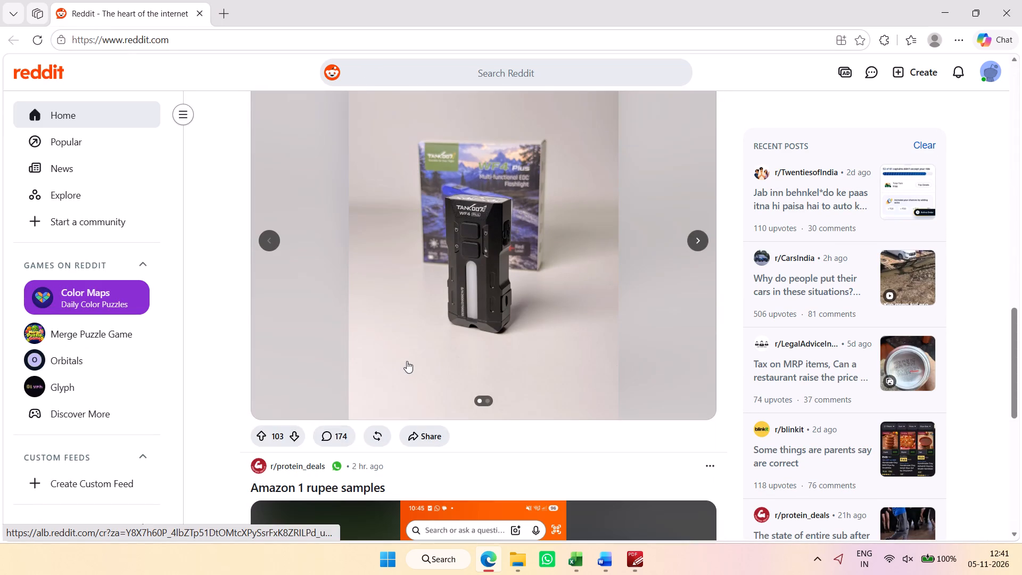
scroll(550, 303, "up", 2)
scroll(550, 303, "down", 2)
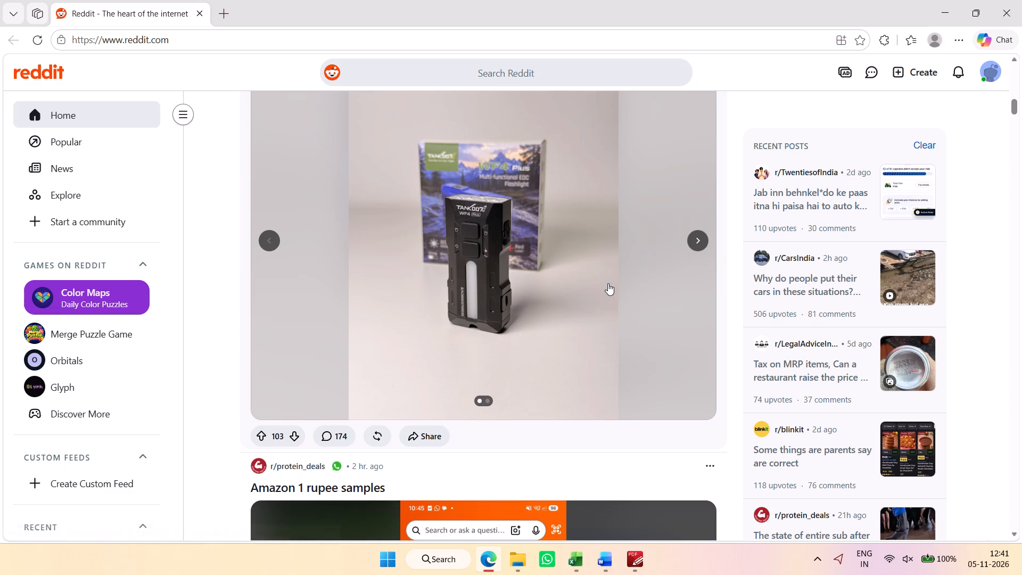
left_click(693, 237)
scroll(538, 336, "up", 1)
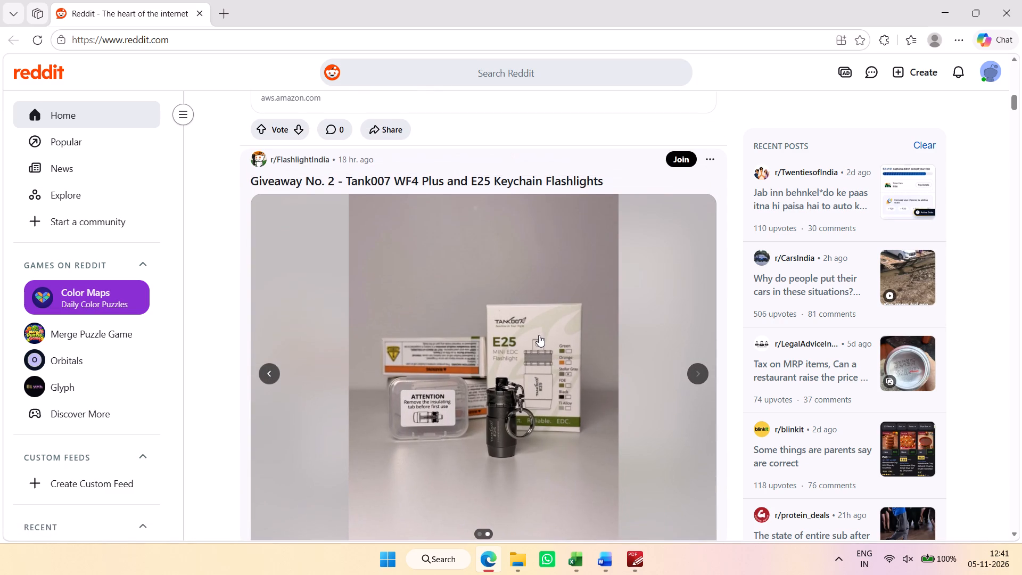
scroll(527, 330, "down", 4)
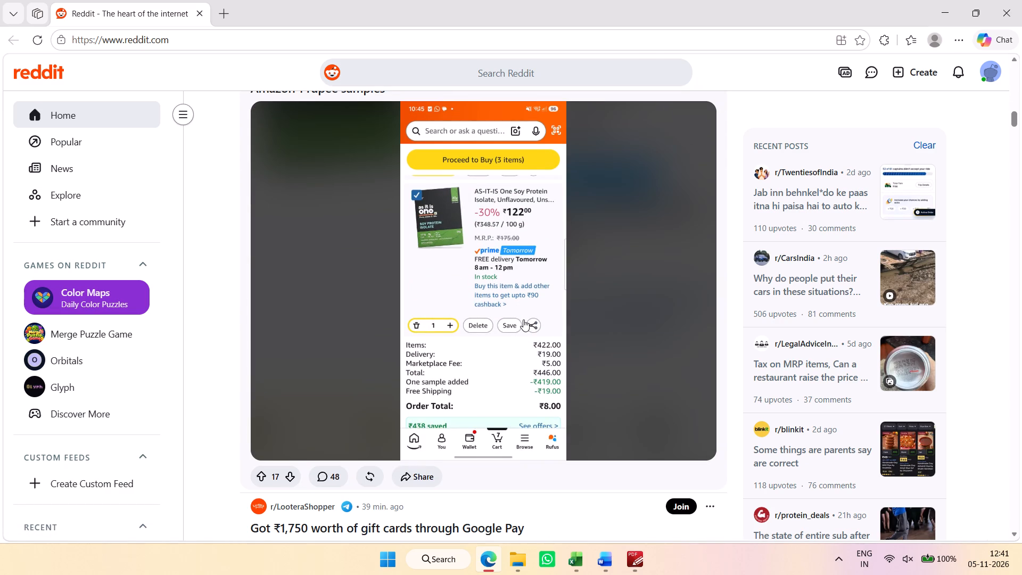
scroll(522, 346, "up", 1)
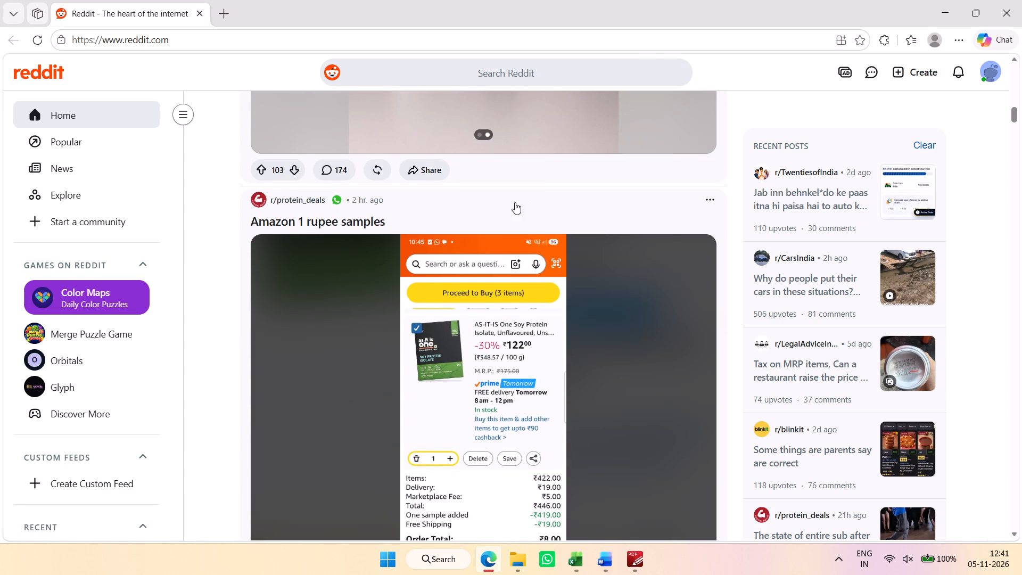
Open the "Amazon 1 rupee samples" post in r/protein_deals and read its offer details.
left_click(512, 209)
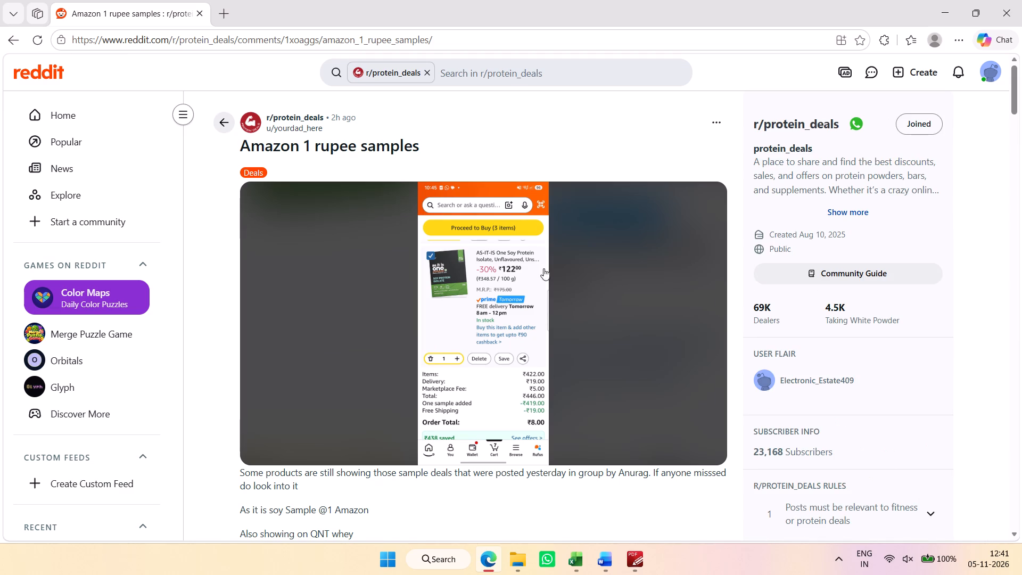
scroll(554, 388, "down", 1)
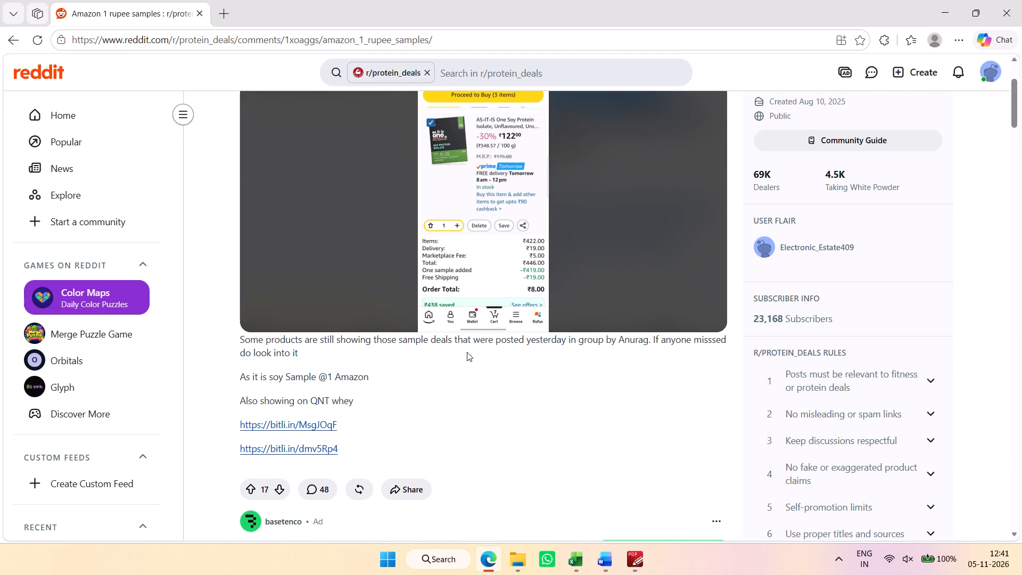
scroll(346, 393, "up", 3)
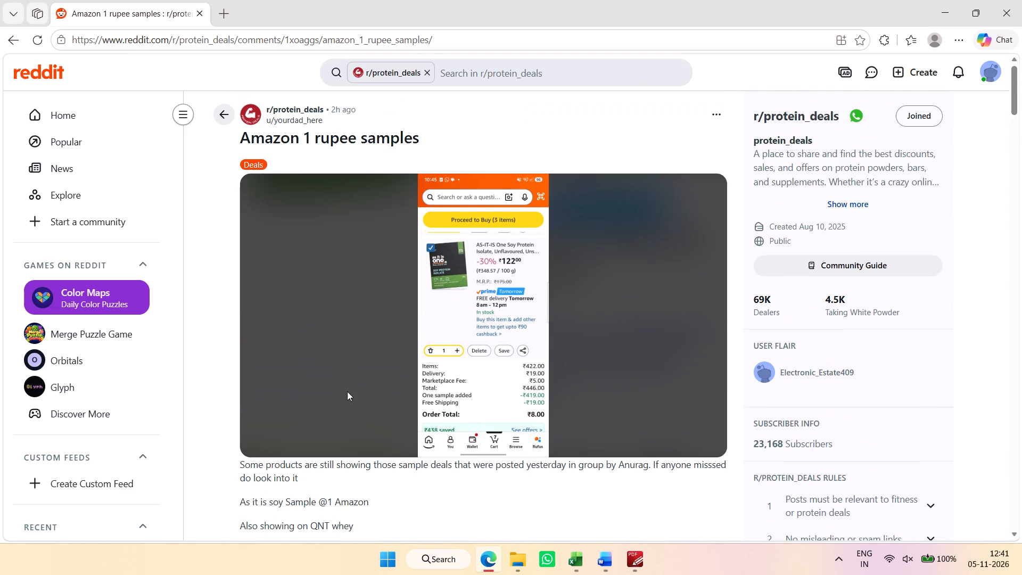
scroll(347, 391, "down", 4)
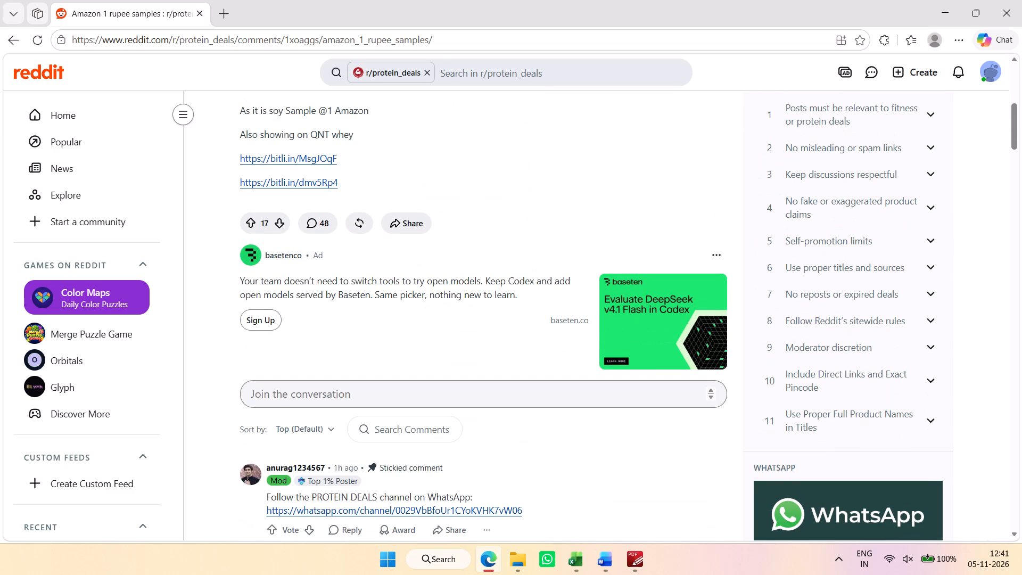
Open both product links from the post in separate tabs and look over the QNT Prime Whey page.
left_click(310, 155)
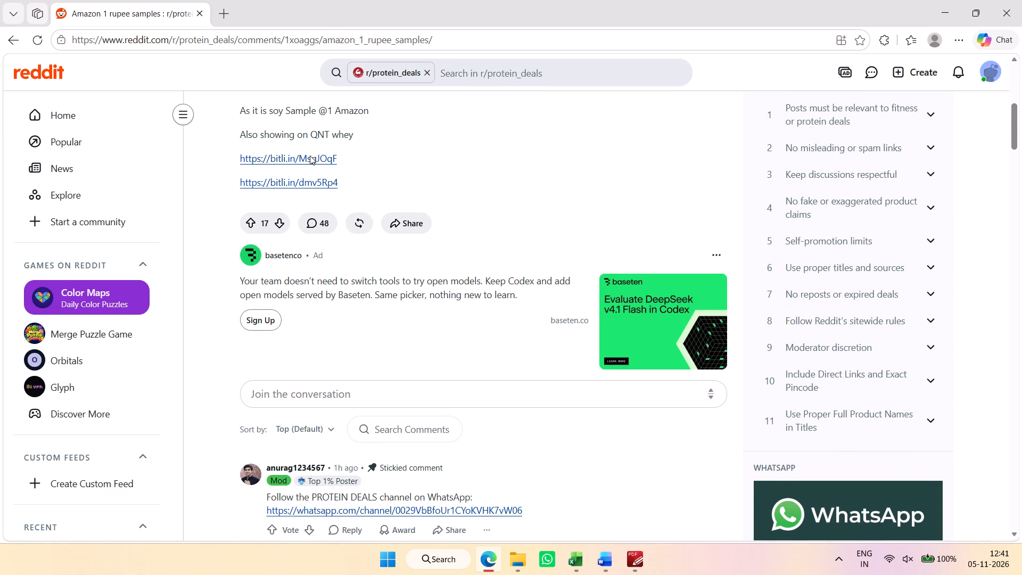
left_click(147, 0)
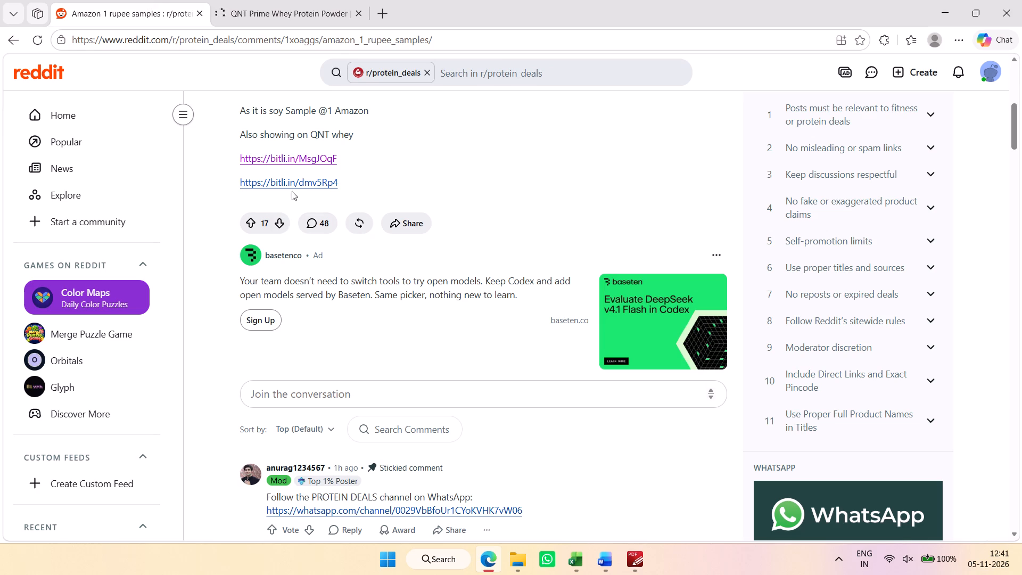
left_click(292, 183)
left_click(414, 0)
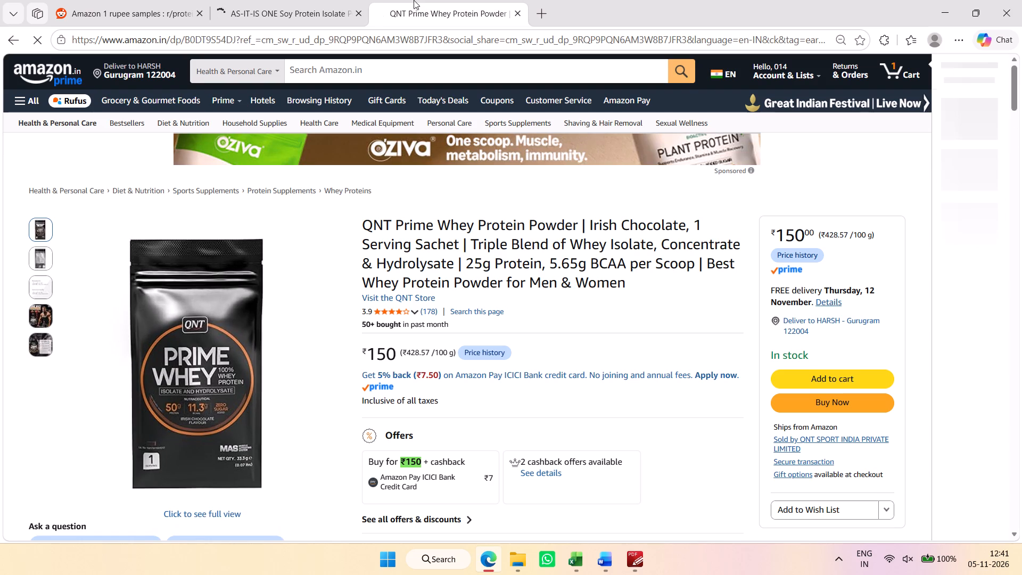
scroll(569, 207, "down", 1)
Apply the "Try this product for ₹1" offer to the AS-IT-IS ONE Soy Protein Isolate sachet and start buying it.
left_click(329, 0)
scroll(521, 336, "down", 1)
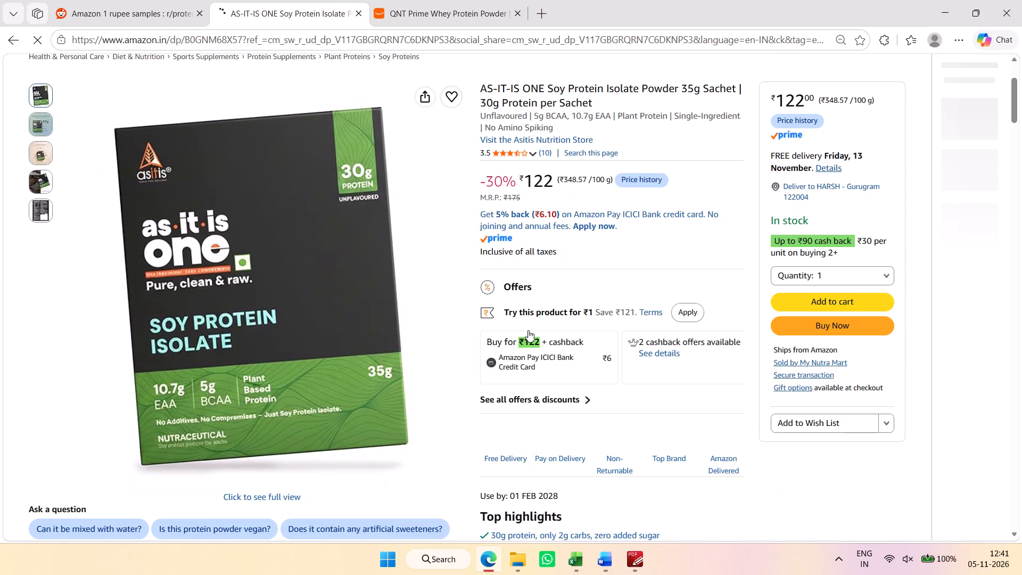
left_click(694, 315)
scroll(726, 338, "up", 1)
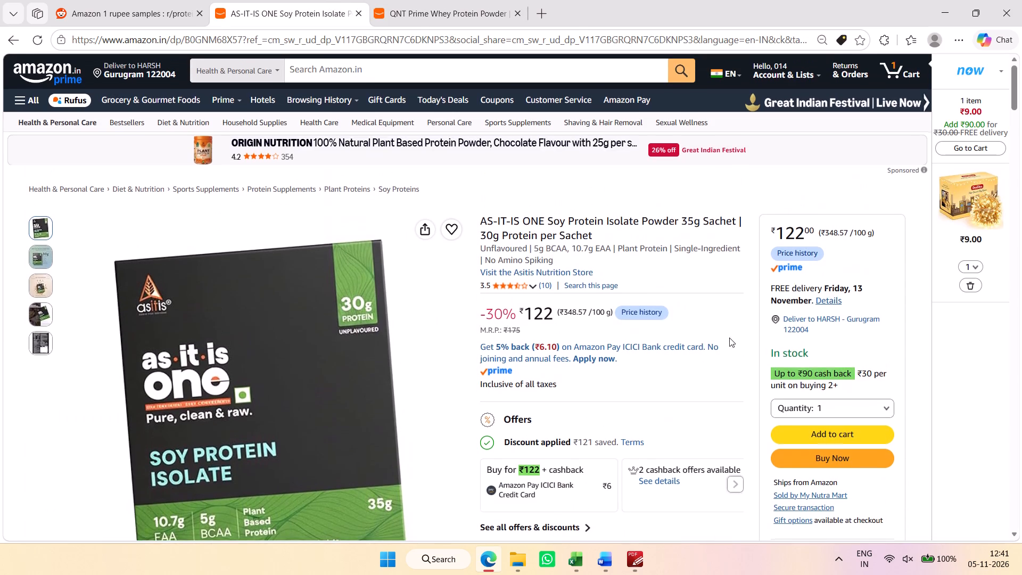
left_click(851, 466)
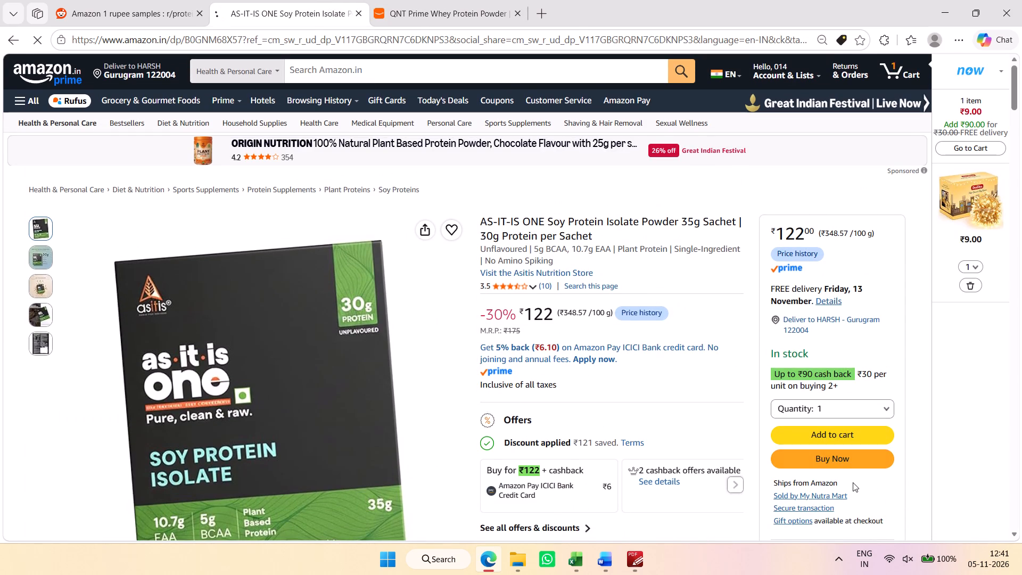